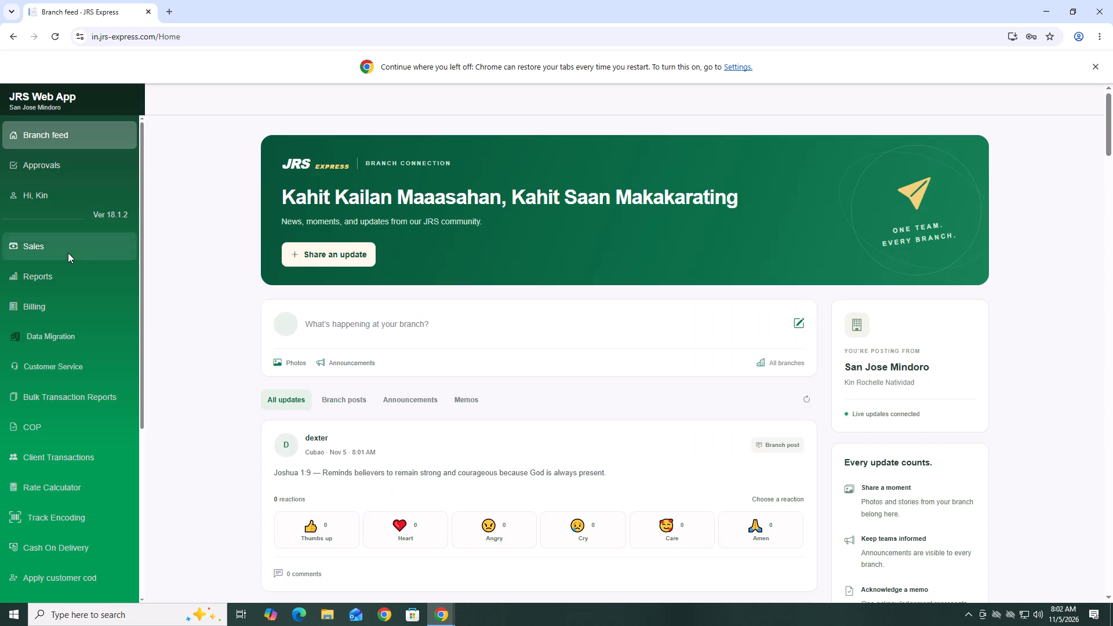
Open the Sales Encoding page from the branch feed.
click(68, 253)
click(64, 272)
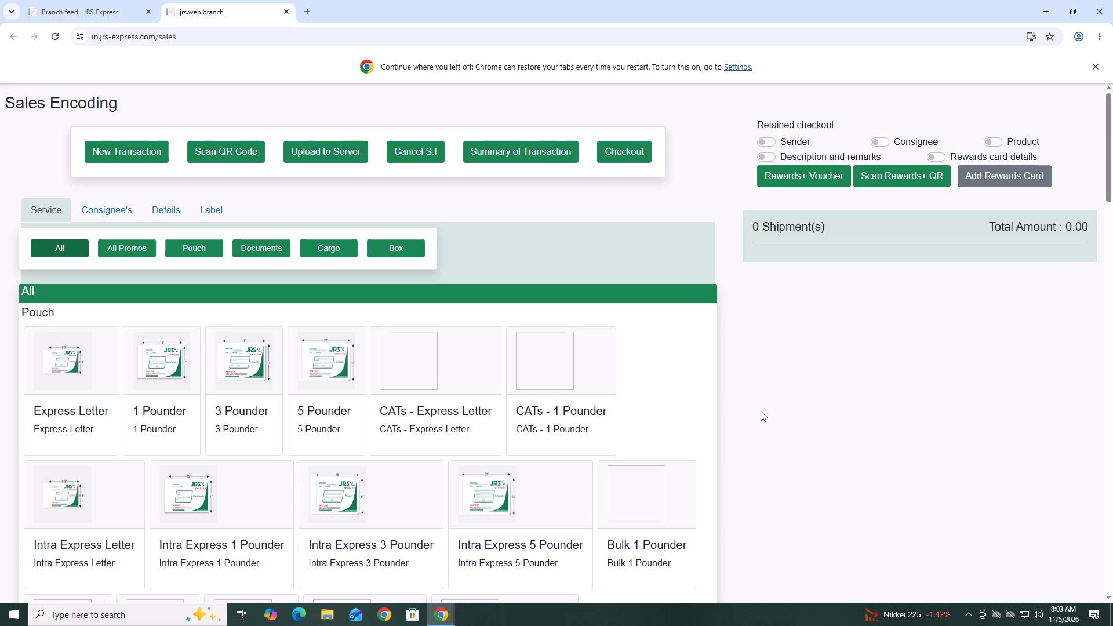
Start a new sales transaction and open the sender name entry in its Sender Information form.
click(118, 155)
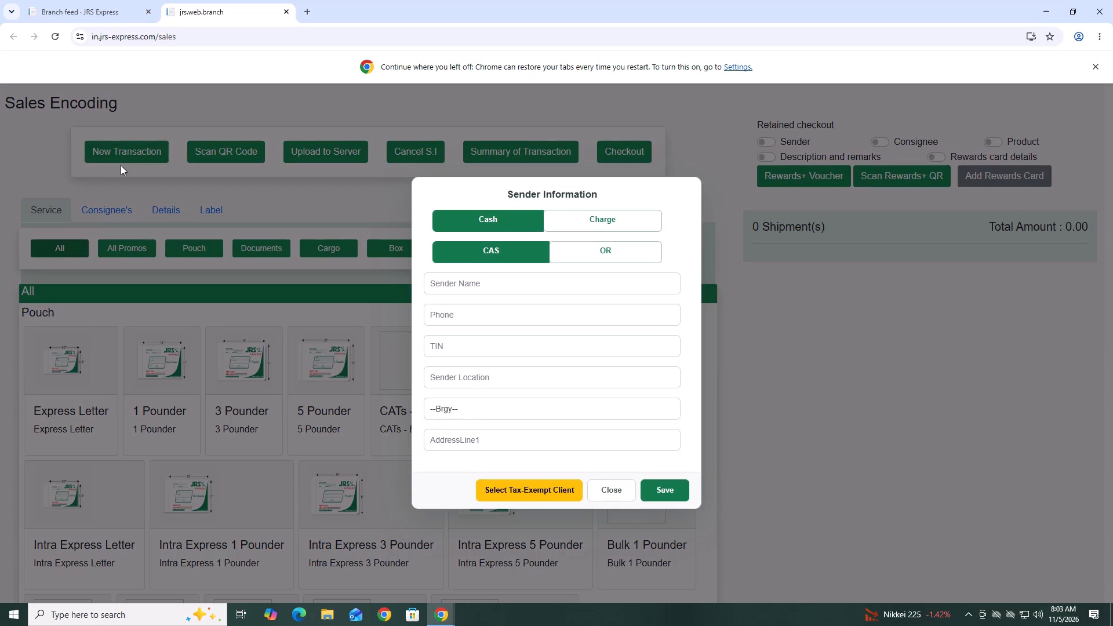
click(455, 277)
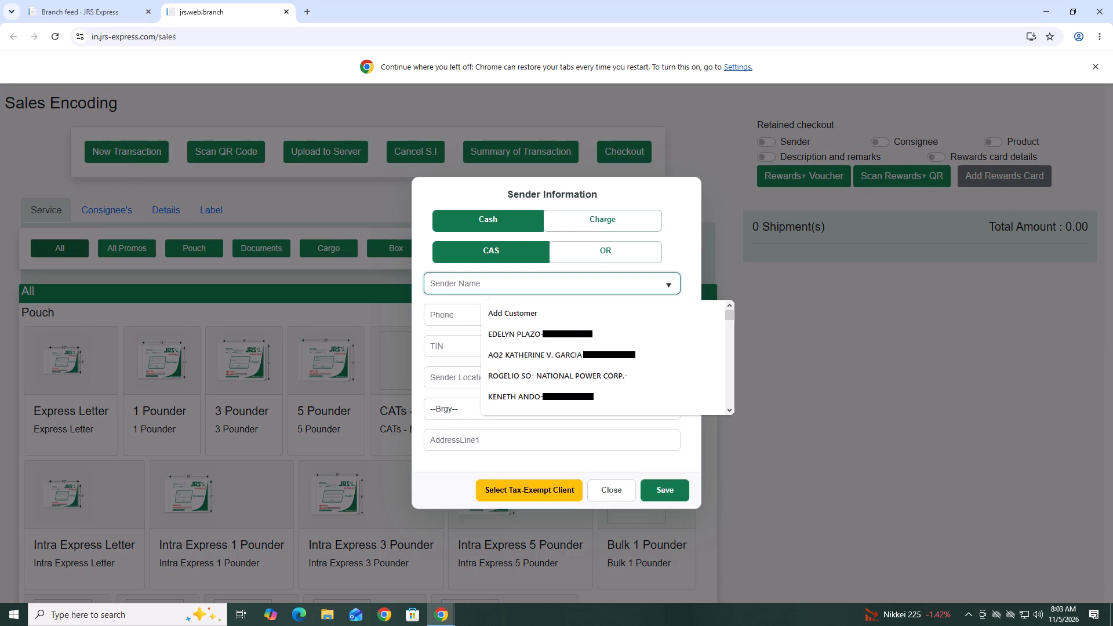
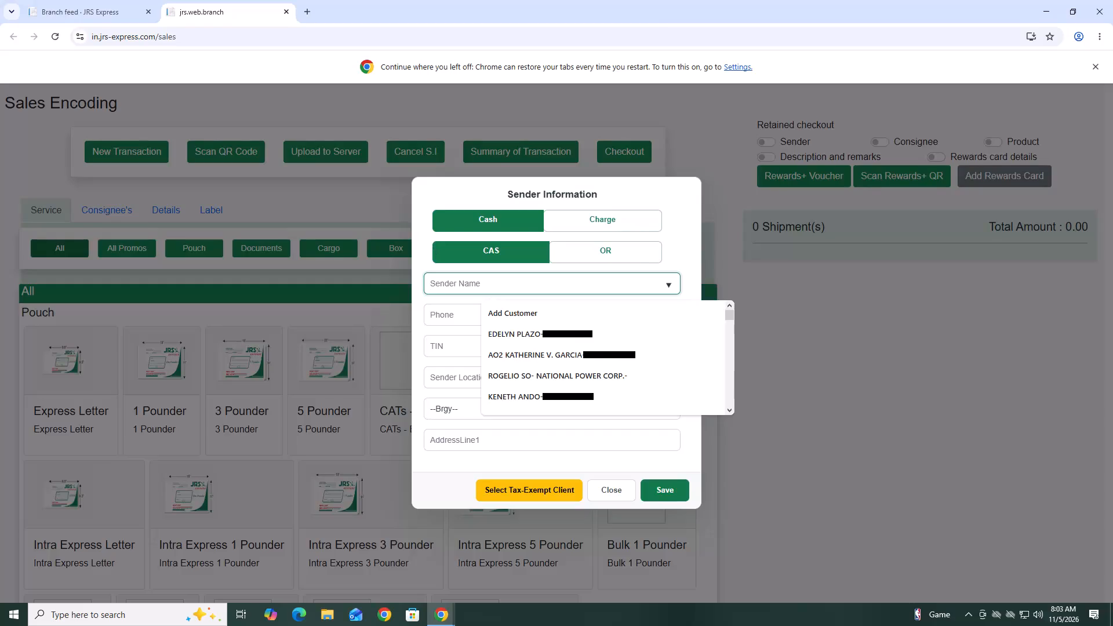
Dismiss the Sender Information form and choose the Express Letter pouch service for the shipment.
click(616, 493)
click(70, 376)
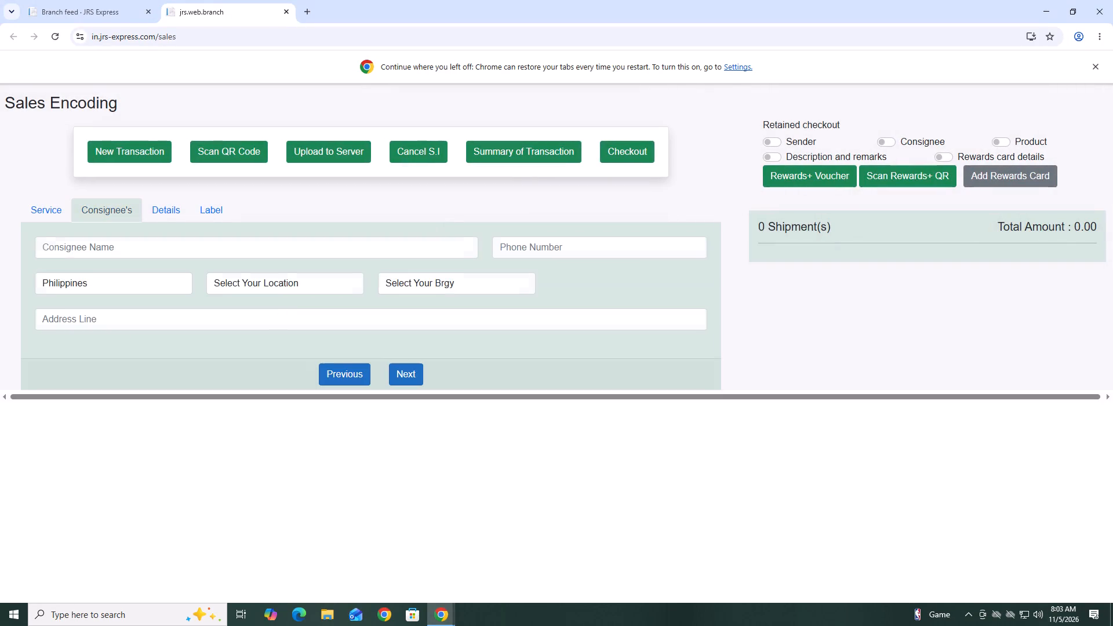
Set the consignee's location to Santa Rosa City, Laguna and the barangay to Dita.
click(294, 286)
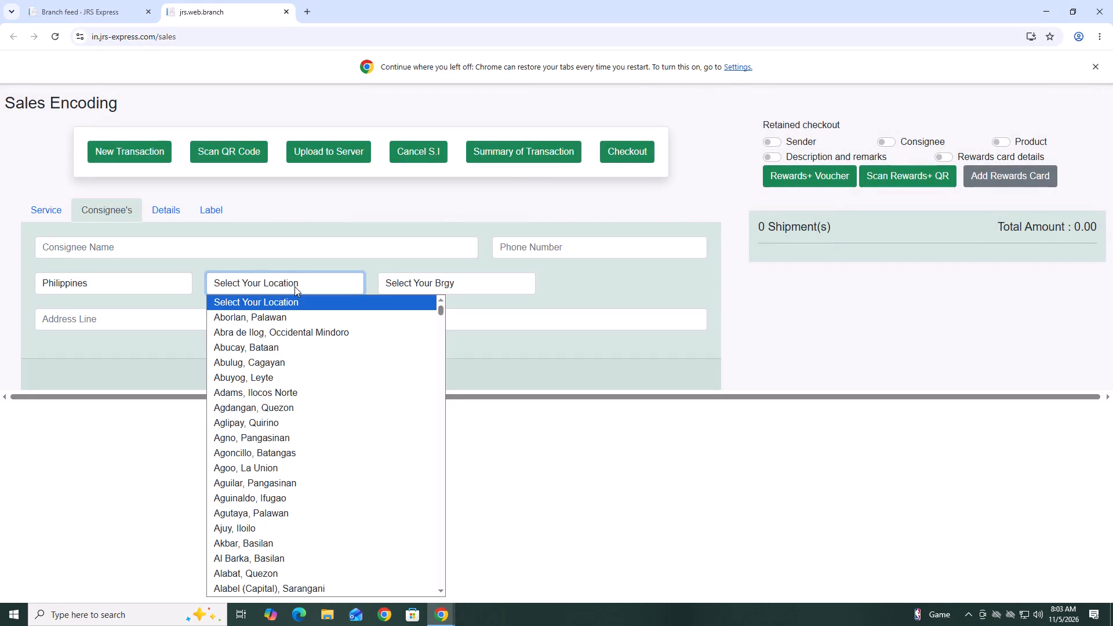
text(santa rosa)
click(294, 286)
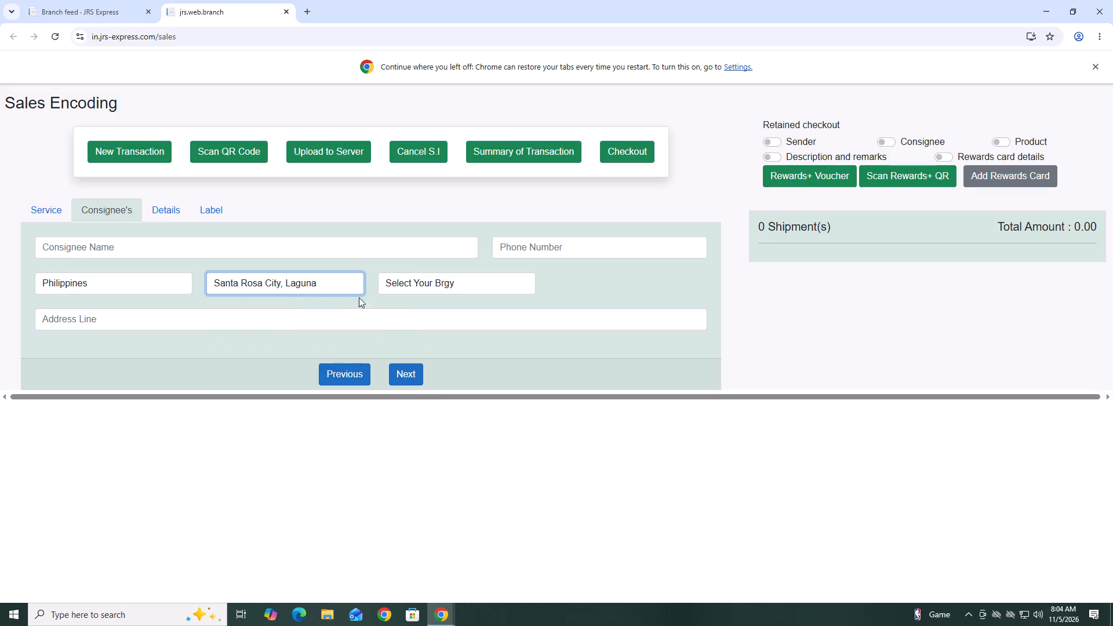
click(403, 286)
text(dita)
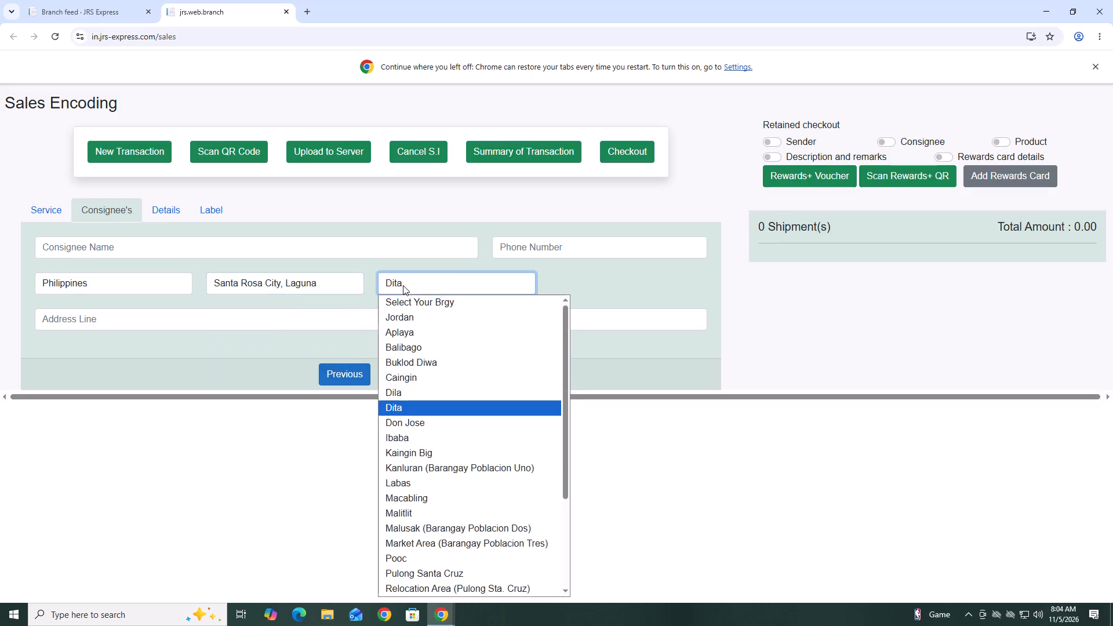
click(403, 285)
Start a new transaction and choose to add a new customer as the sender.
click(135, 161)
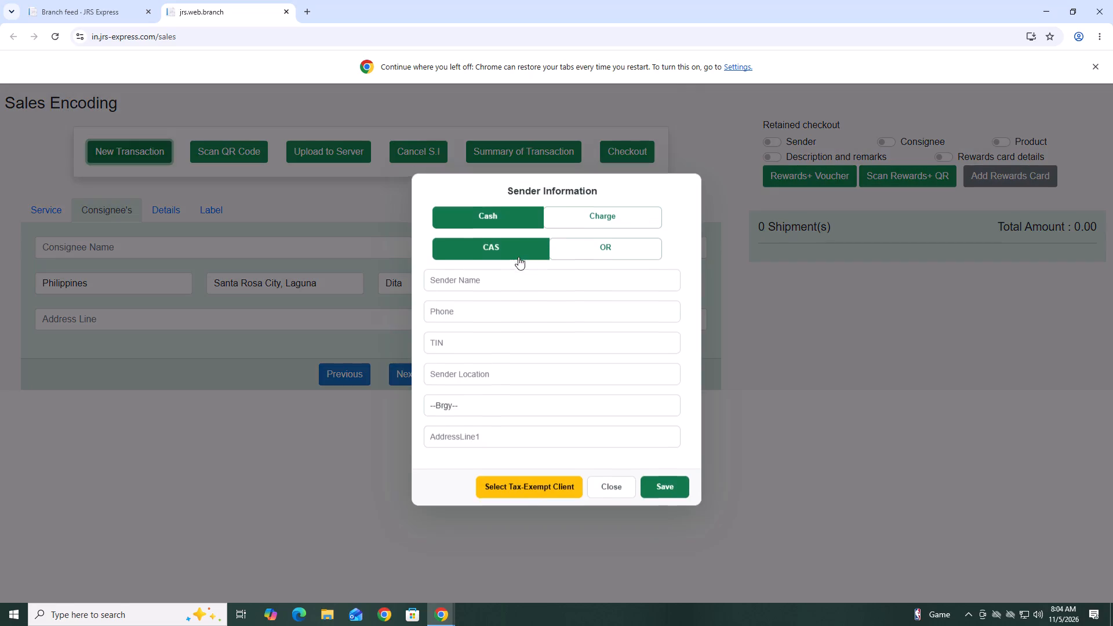
click(523, 275)
click(536, 311)
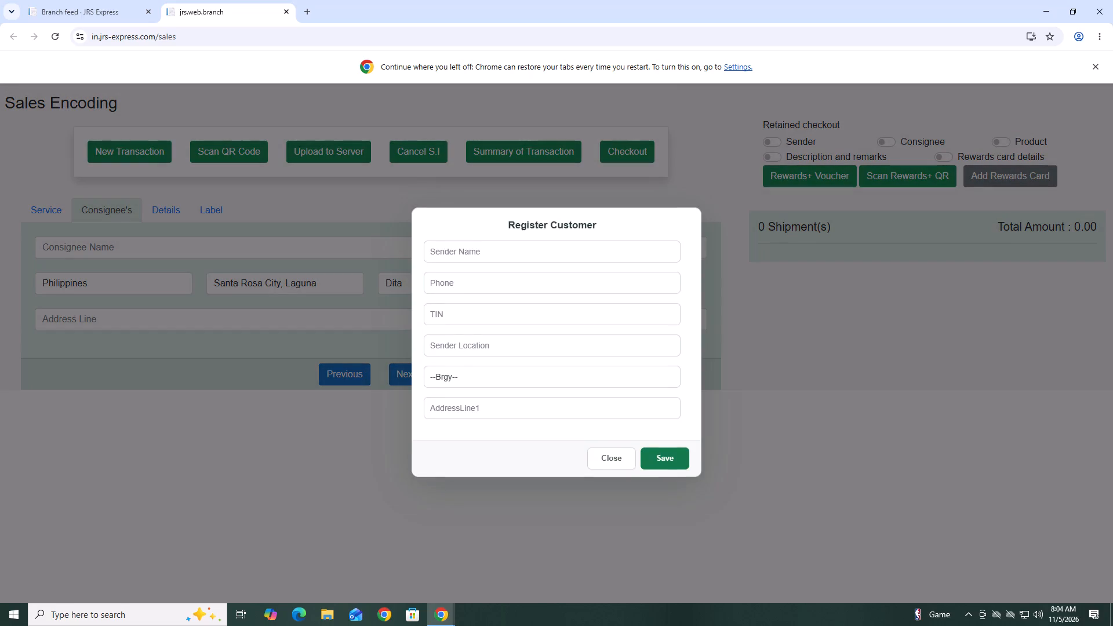
Enter the sender's name in the customer registration form.
click(534, 251)
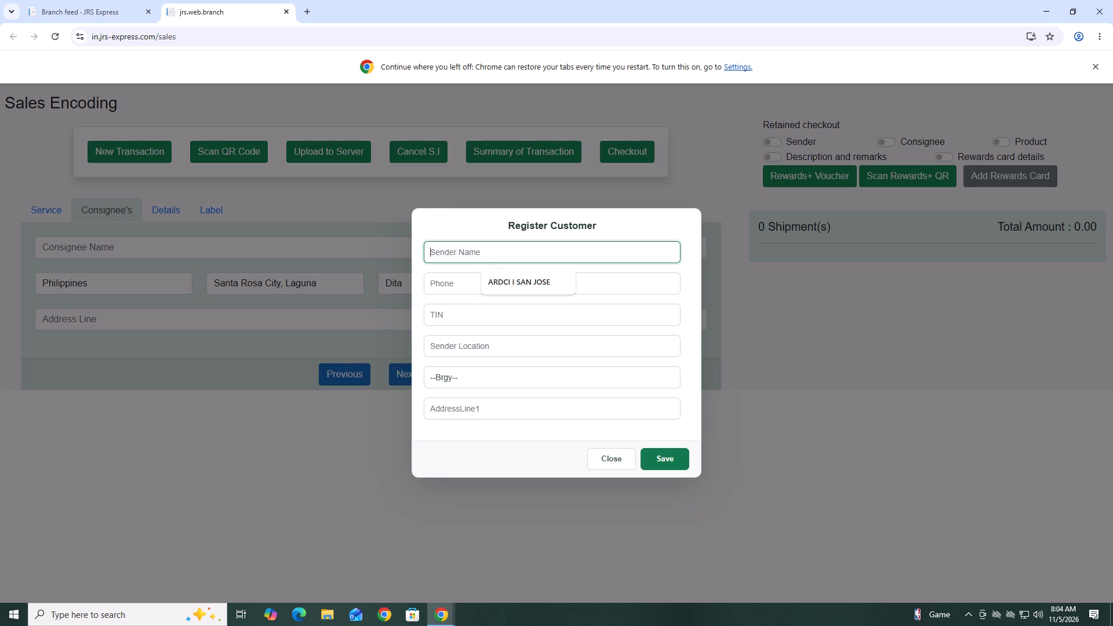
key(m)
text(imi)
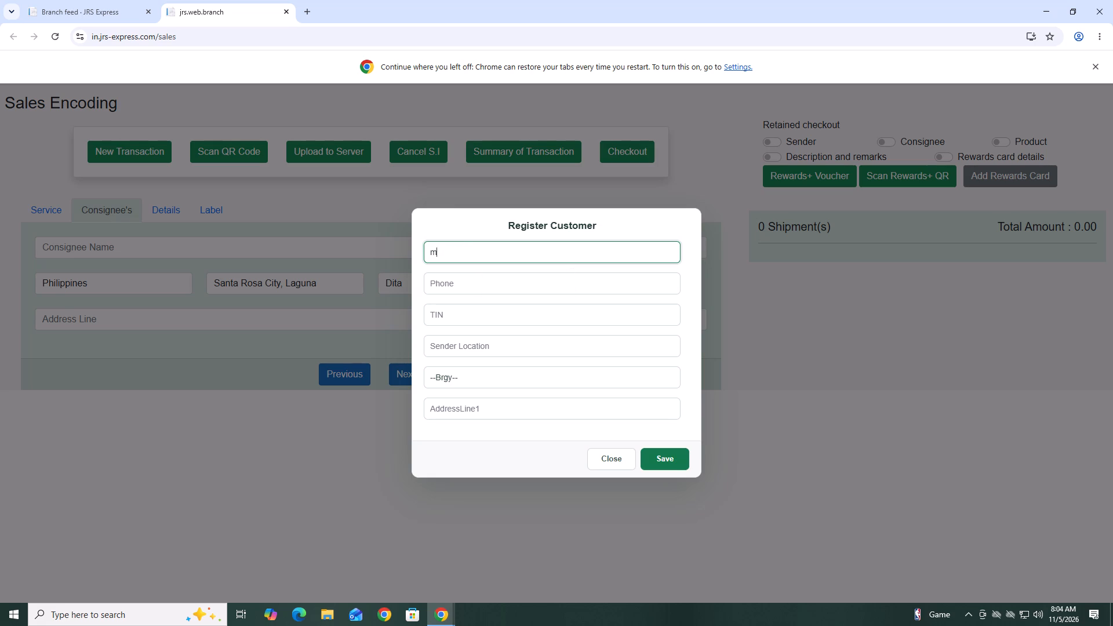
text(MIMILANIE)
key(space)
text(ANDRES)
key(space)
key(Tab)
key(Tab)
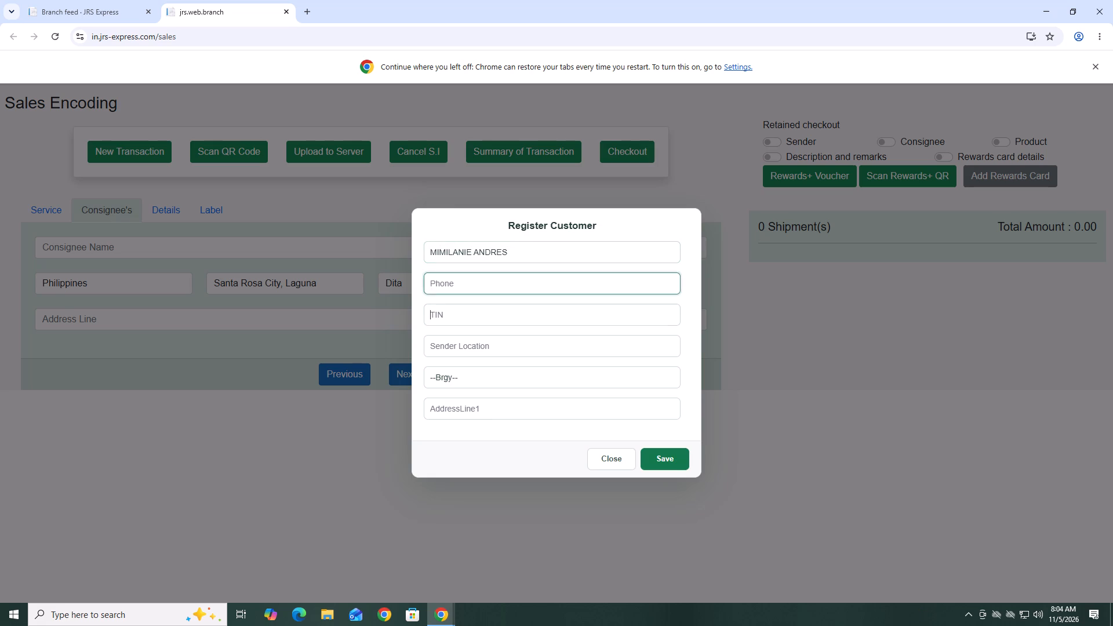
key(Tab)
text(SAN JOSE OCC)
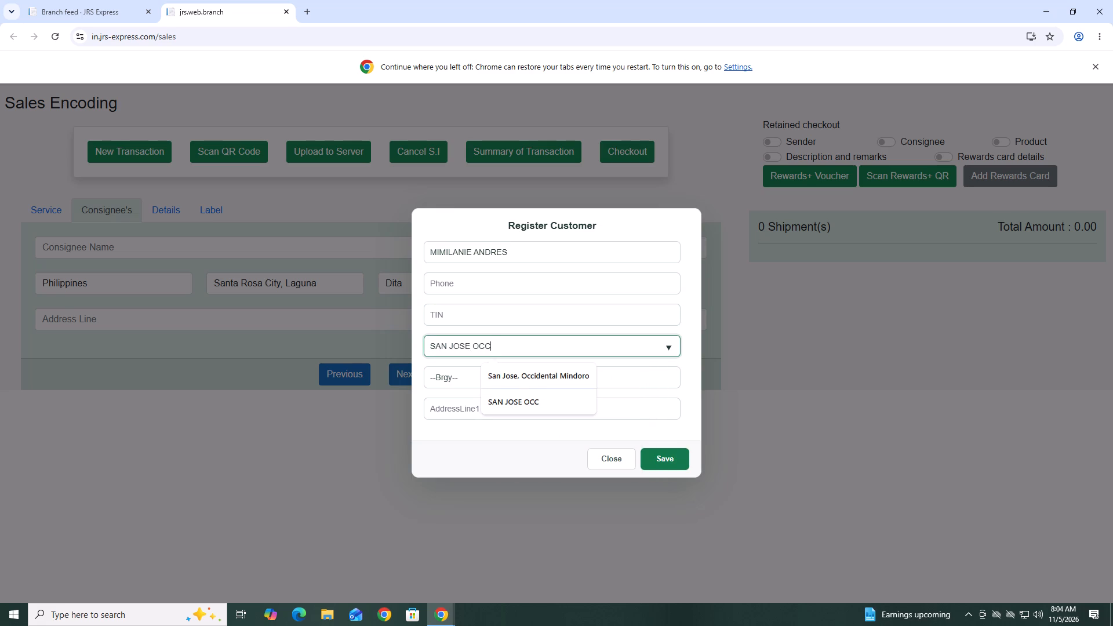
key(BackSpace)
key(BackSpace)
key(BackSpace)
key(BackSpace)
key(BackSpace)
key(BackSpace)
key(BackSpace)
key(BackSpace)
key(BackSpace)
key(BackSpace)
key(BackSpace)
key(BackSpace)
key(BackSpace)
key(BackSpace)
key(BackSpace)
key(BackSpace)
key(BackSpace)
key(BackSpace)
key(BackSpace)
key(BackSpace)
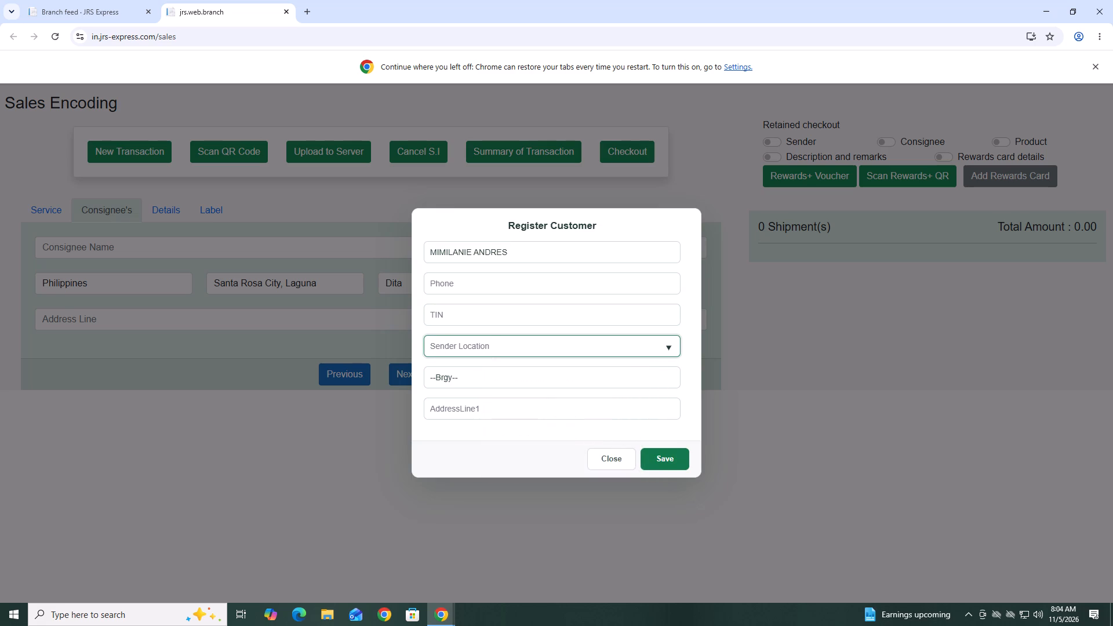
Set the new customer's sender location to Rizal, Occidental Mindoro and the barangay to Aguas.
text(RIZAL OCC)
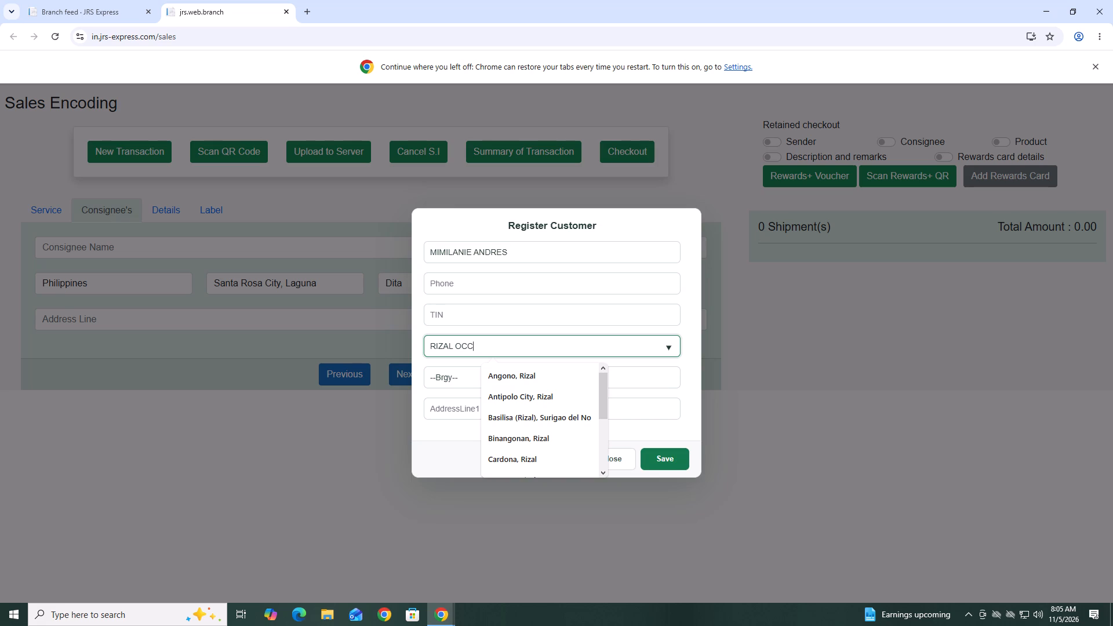
scroll(535, 391, down, 3)
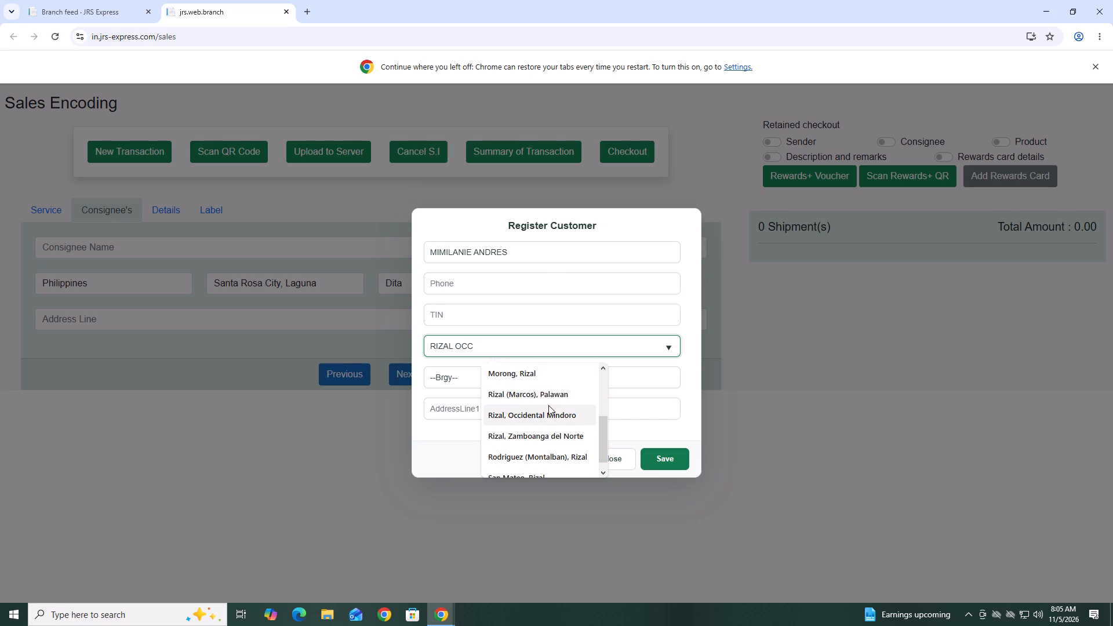
click(549, 414)
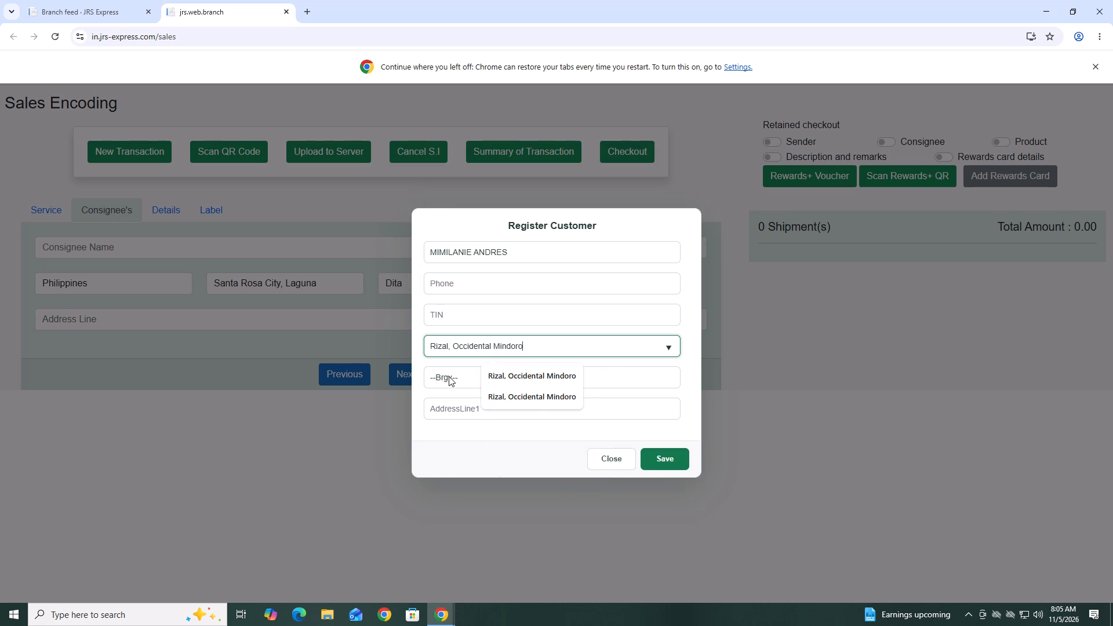
click(458, 405)
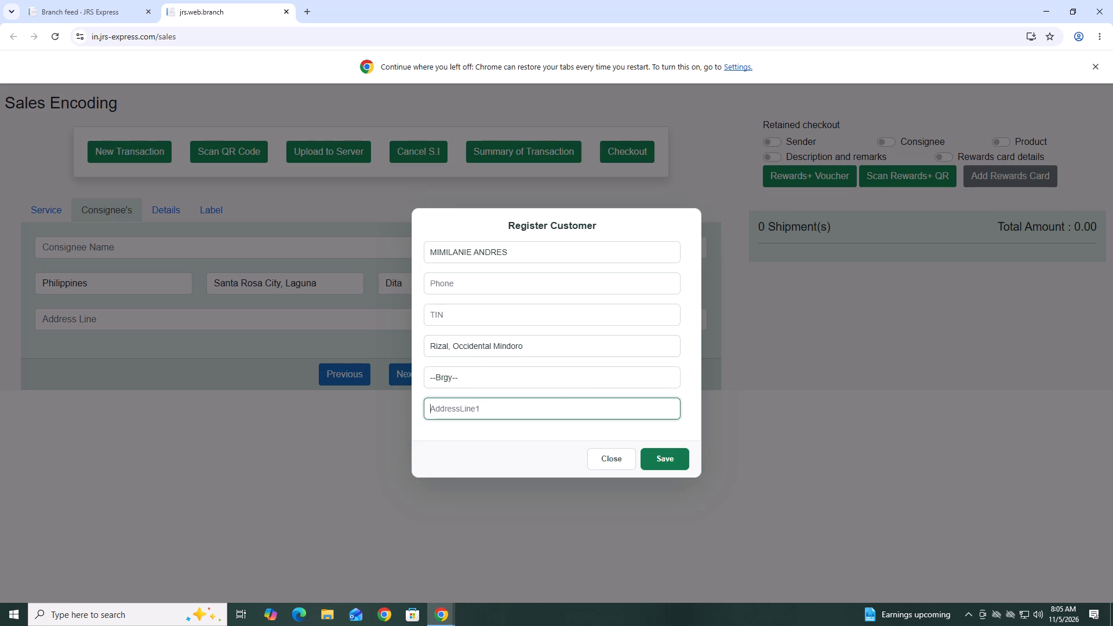
click(465, 369)
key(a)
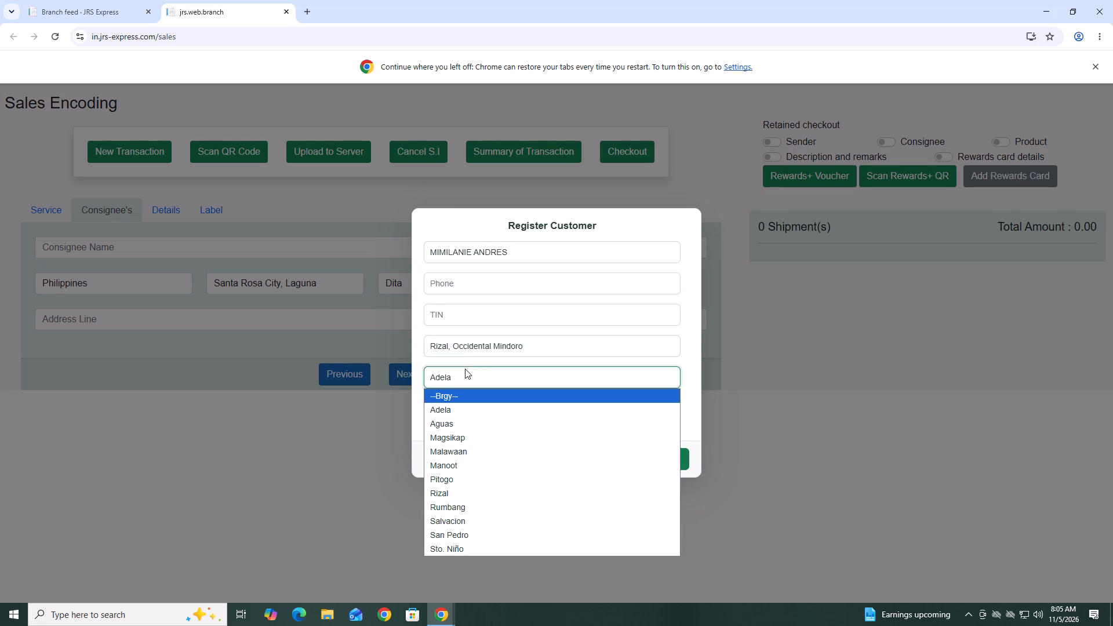
click(460, 425)
click(463, 410)
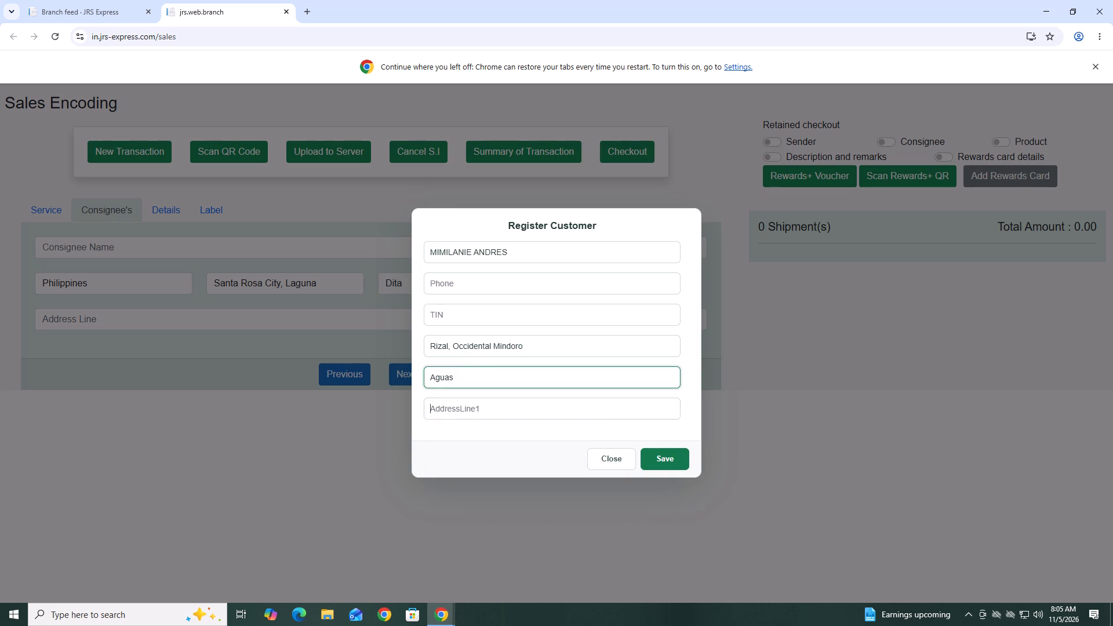
Fill in the new customer's address line with the abbreviated province.
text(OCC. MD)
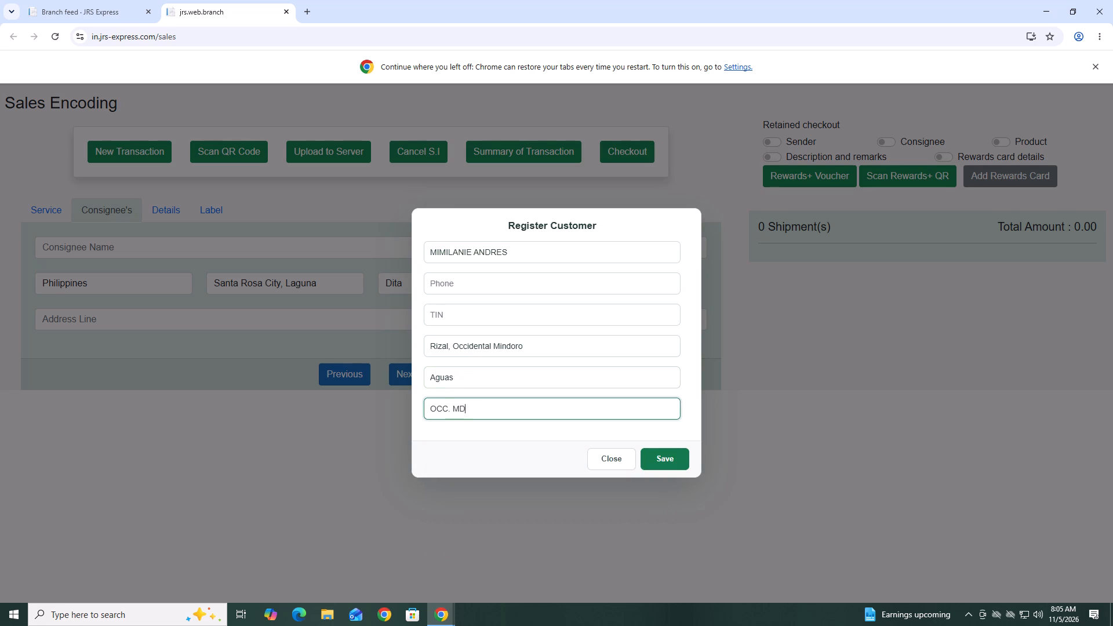
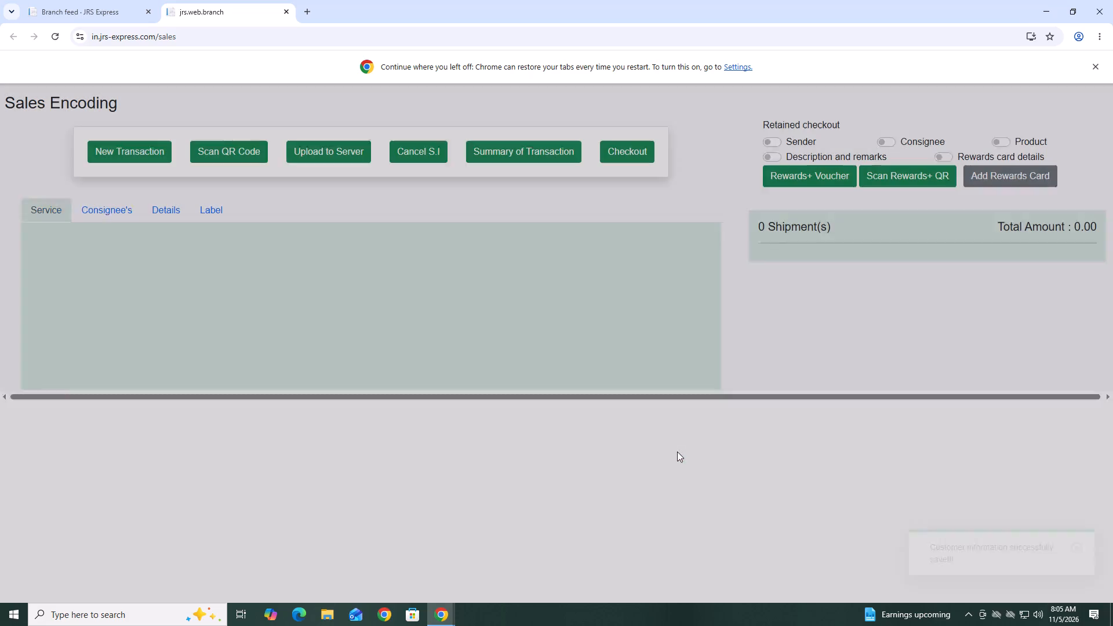
Start a new transaction, select the newly registered customer as the sender, and save the sender information.
click(97, 132)
click(107, 148)
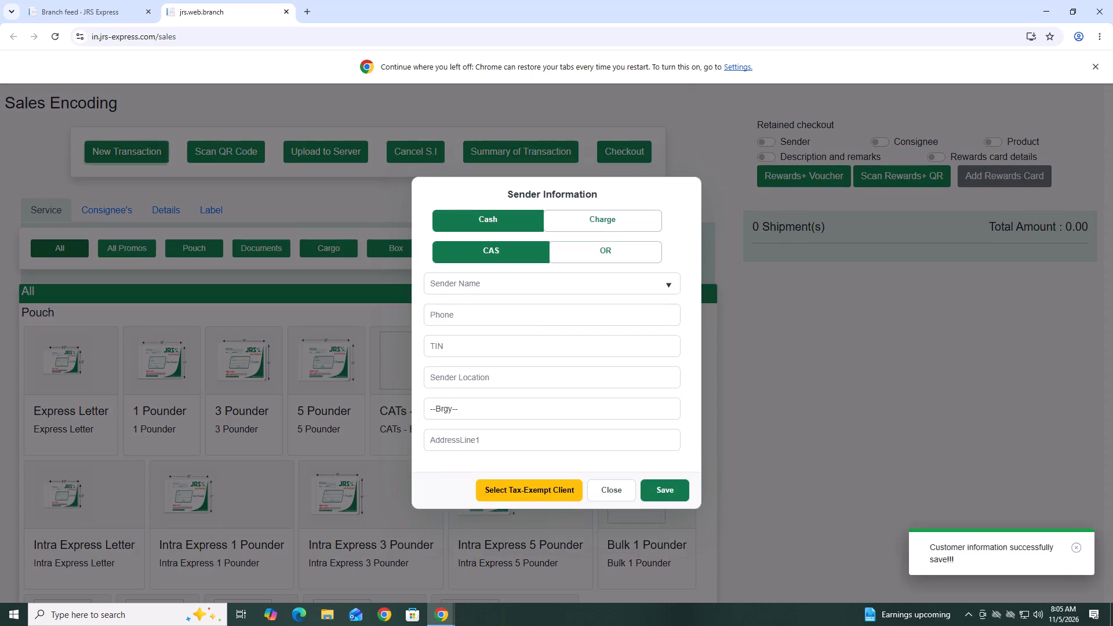
click(502, 287)
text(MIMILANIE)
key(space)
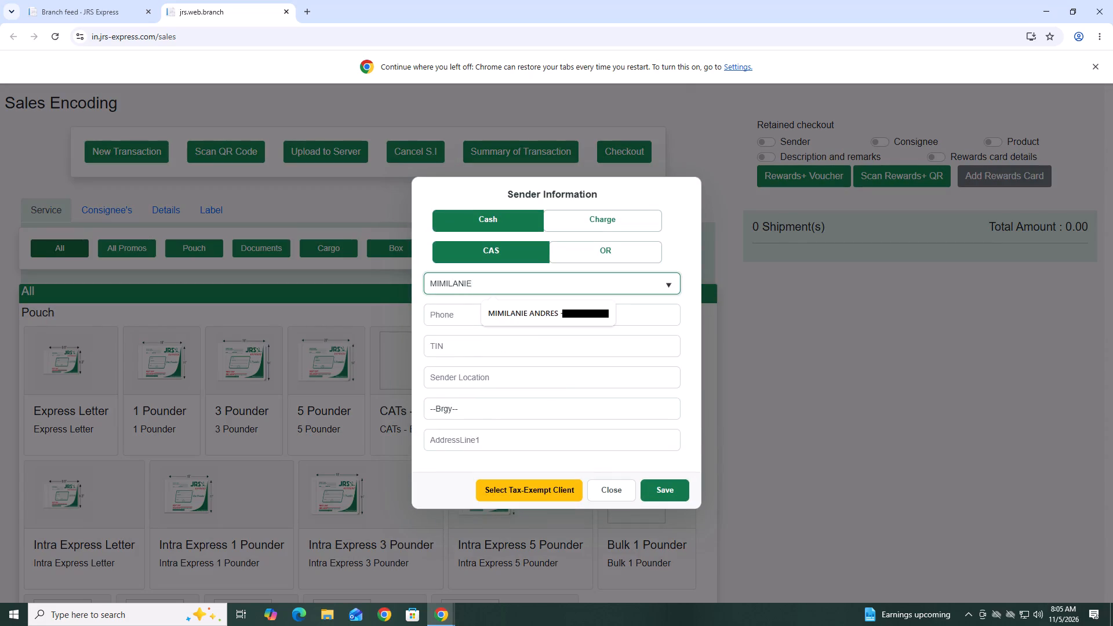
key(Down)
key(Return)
click(668, 485)
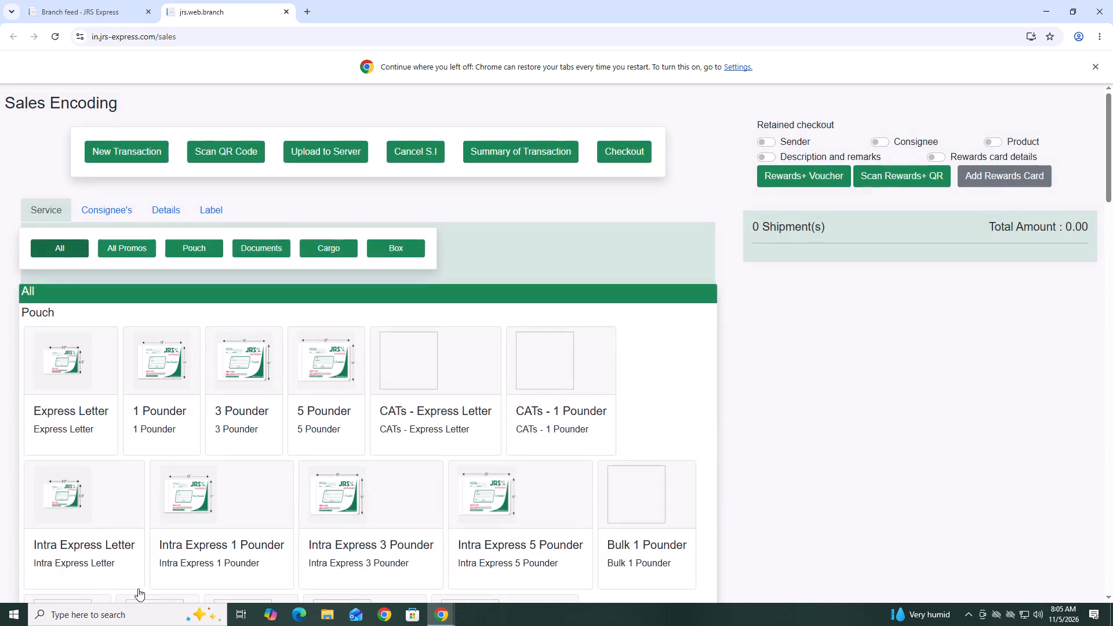
Choose the Express Letter pouch as the shipment's service.
click(96, 392)
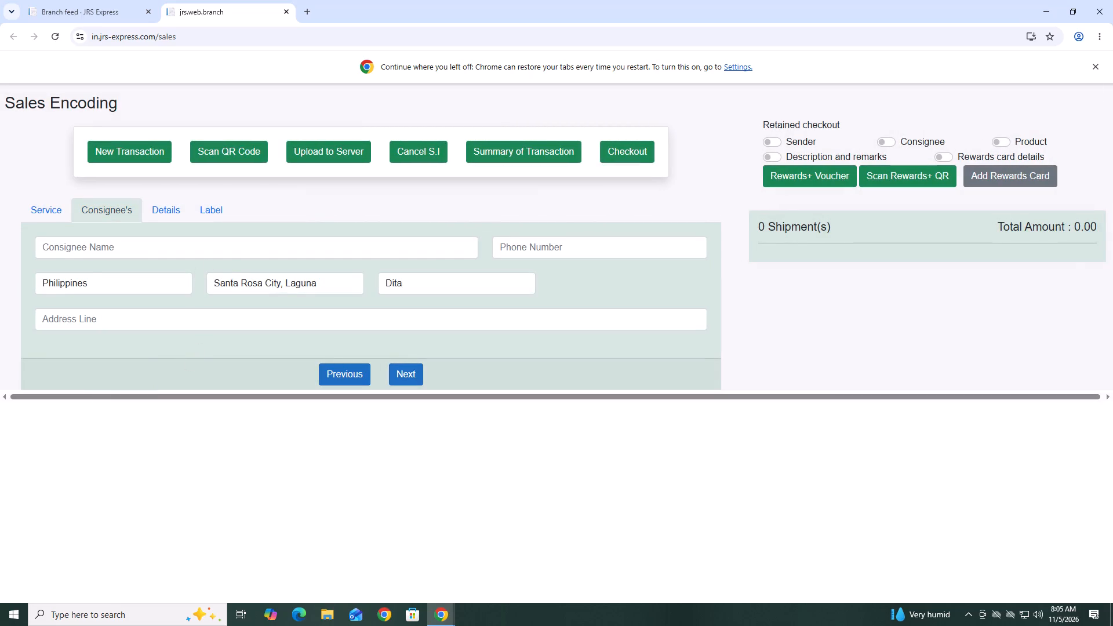
Enter the recipient's name as the consignee name for the Express Letter shipment.
click(208, 254)
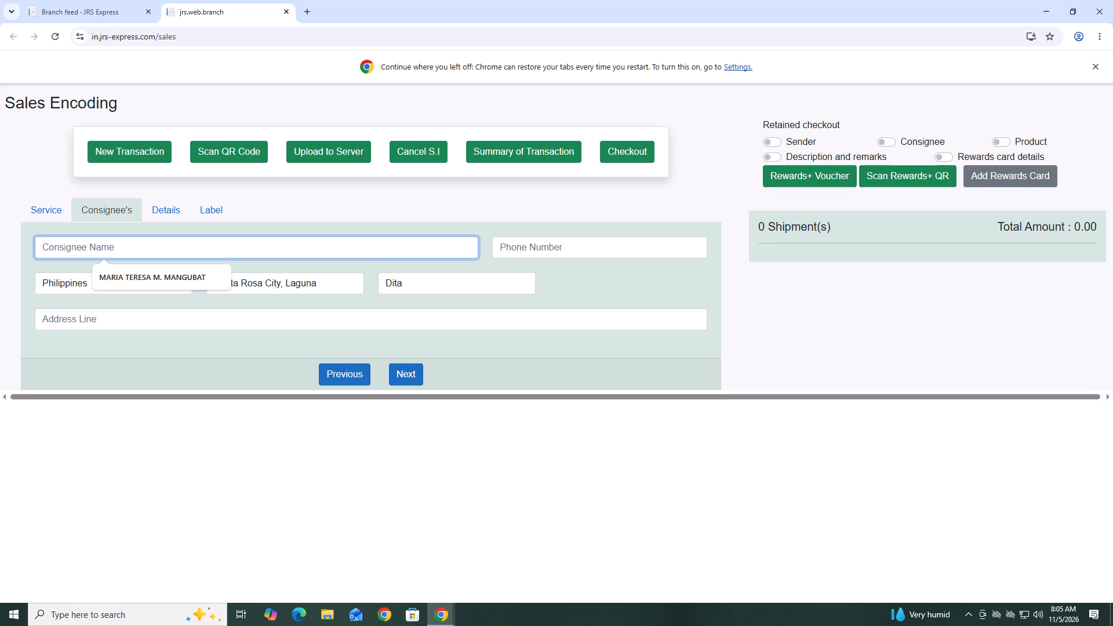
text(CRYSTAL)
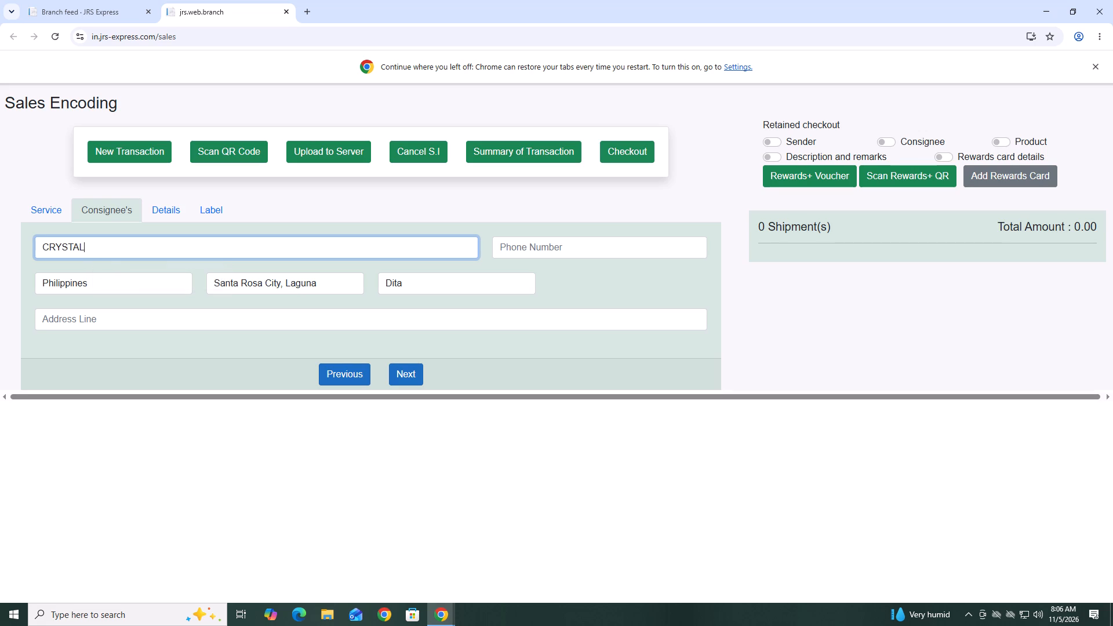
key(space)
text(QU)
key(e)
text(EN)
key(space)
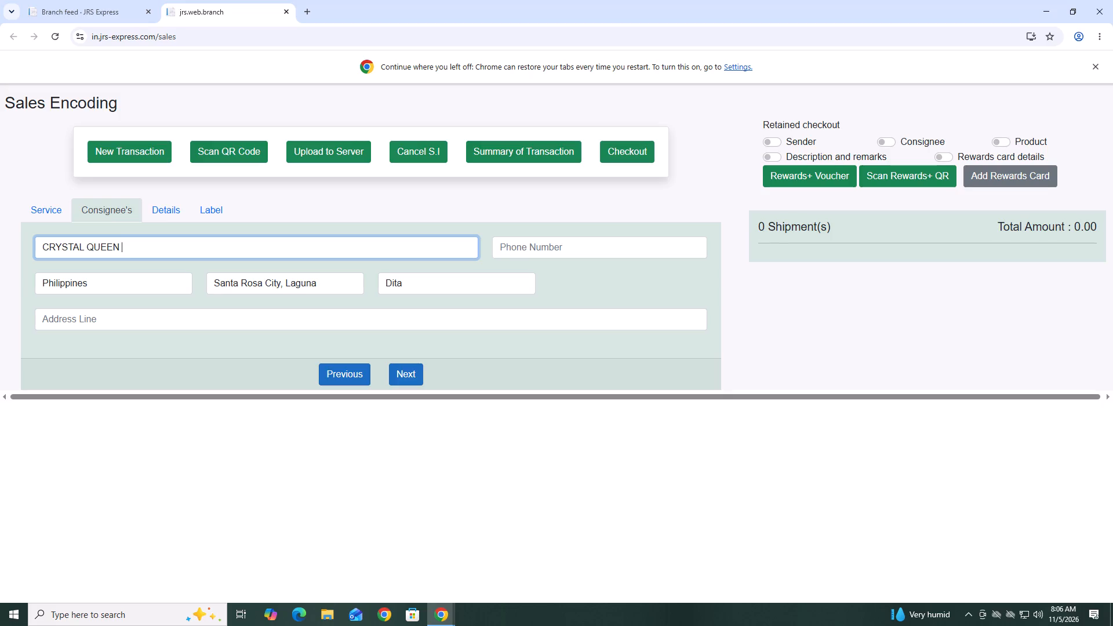
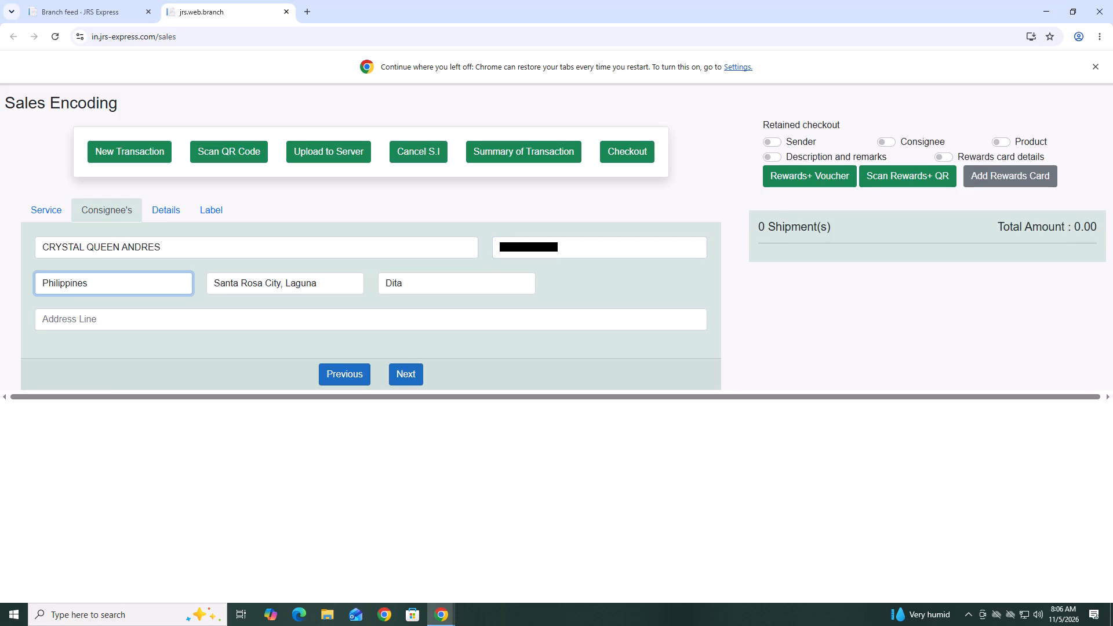
Correct the final digit of the consignee's contact number.
click(594, 247)
key(BackSpace)
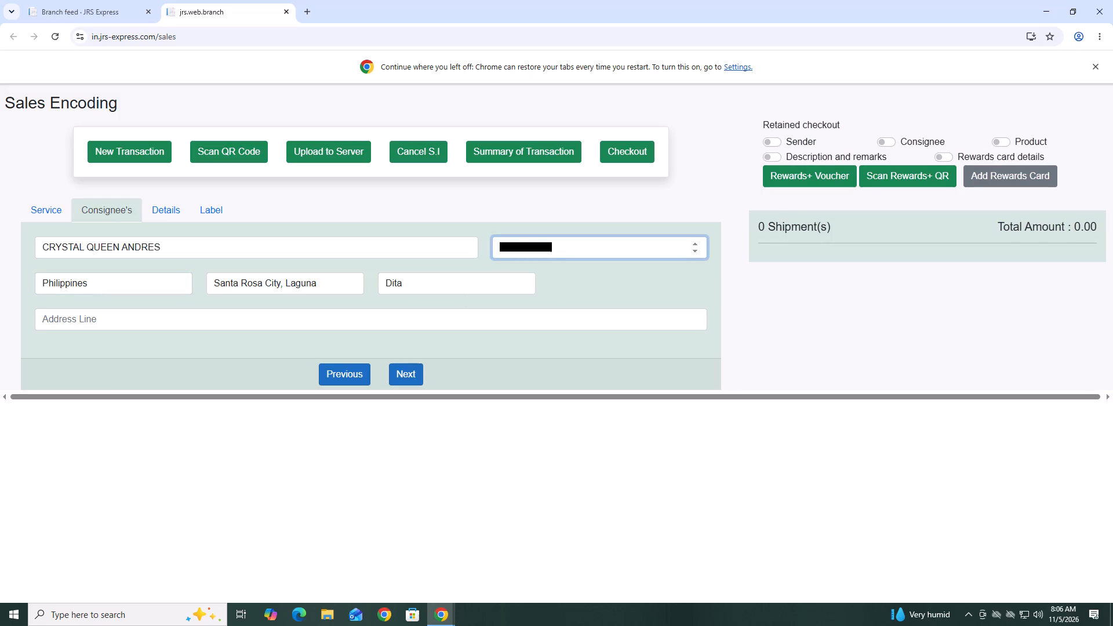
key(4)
Enter the consignee's block, lot and subdivision as the address line and continue to the shipment details.
key(Tab)
key(Tab)
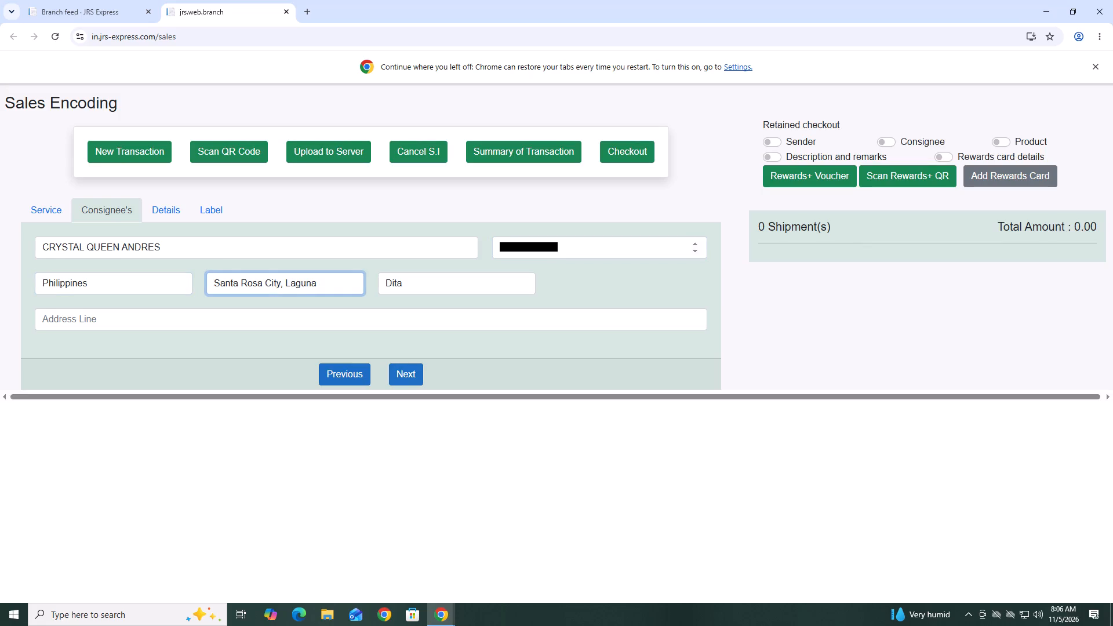
key(Tab)
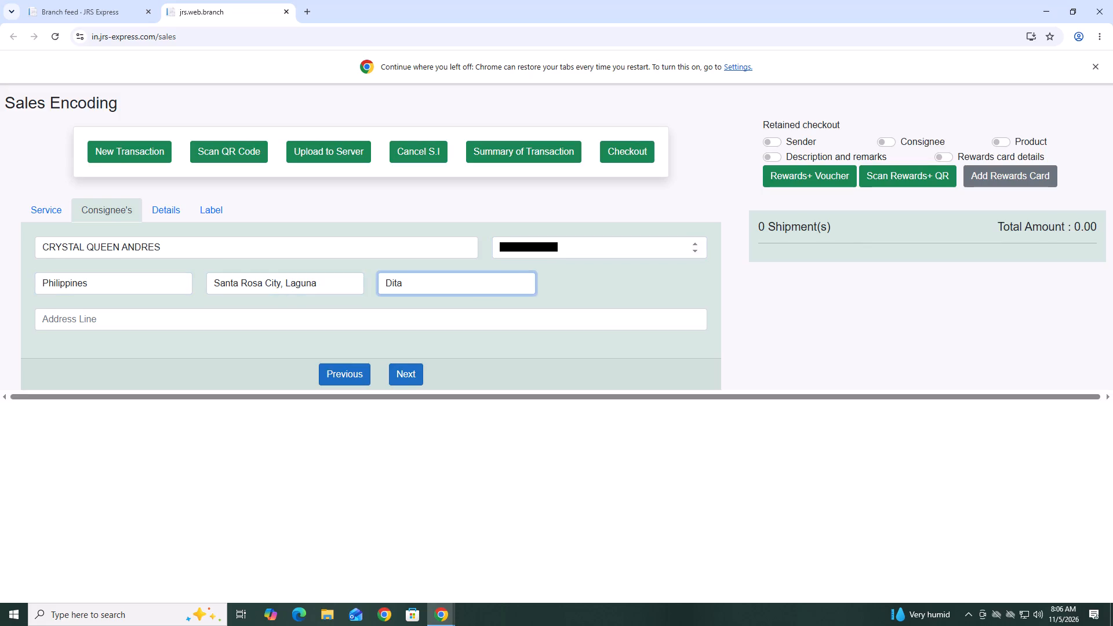
key(Tab)
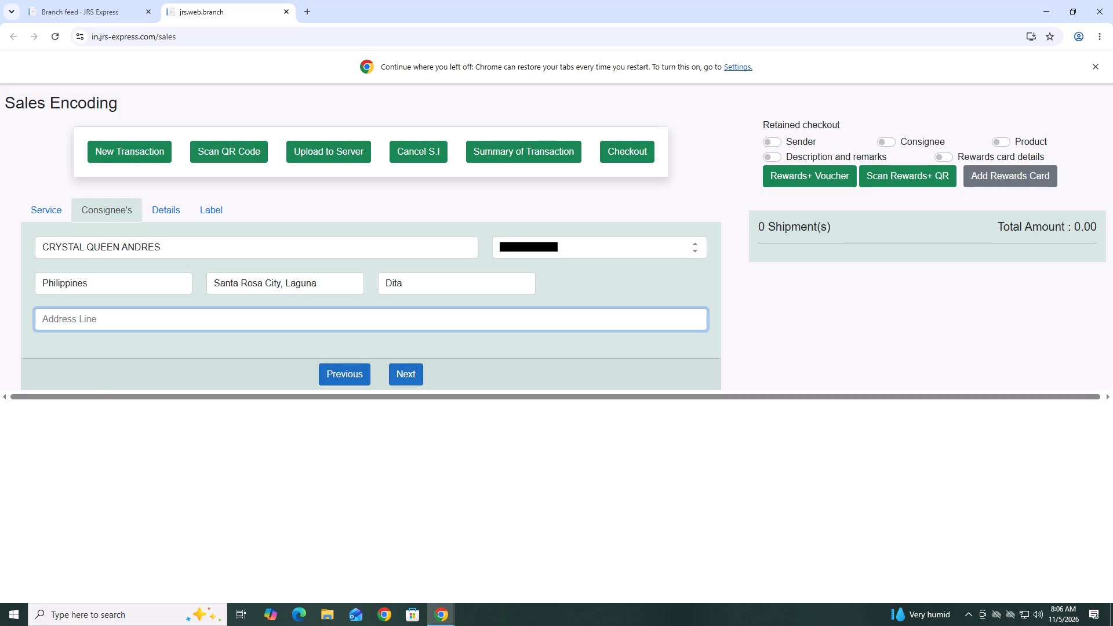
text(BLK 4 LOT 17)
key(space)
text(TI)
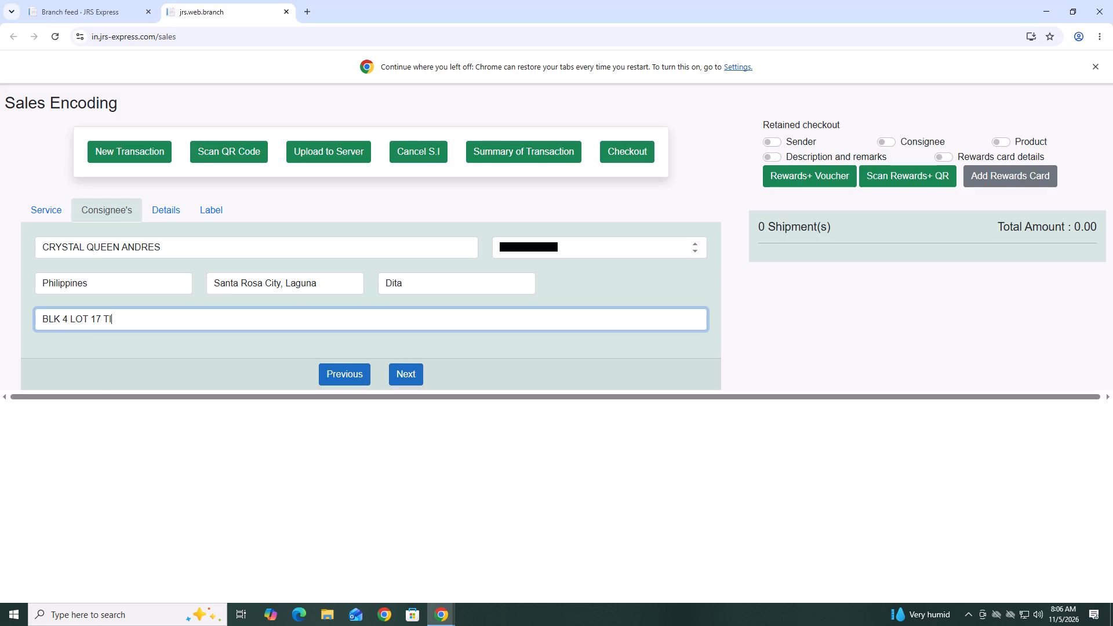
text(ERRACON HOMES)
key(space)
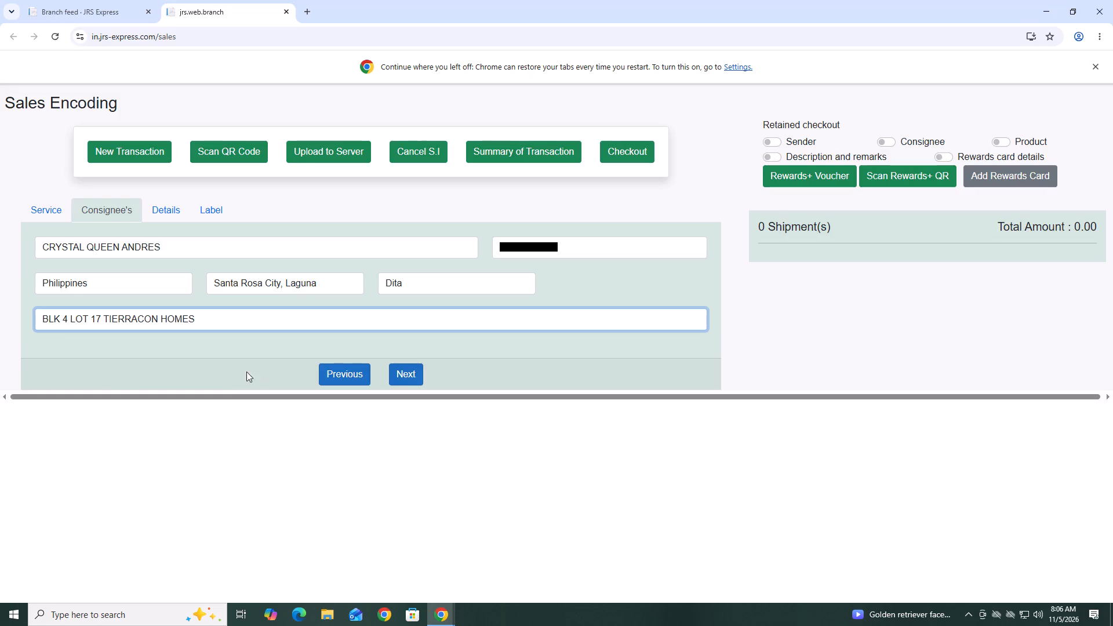
click(406, 372)
Set the shipment's content description to Documents.
click(208, 287)
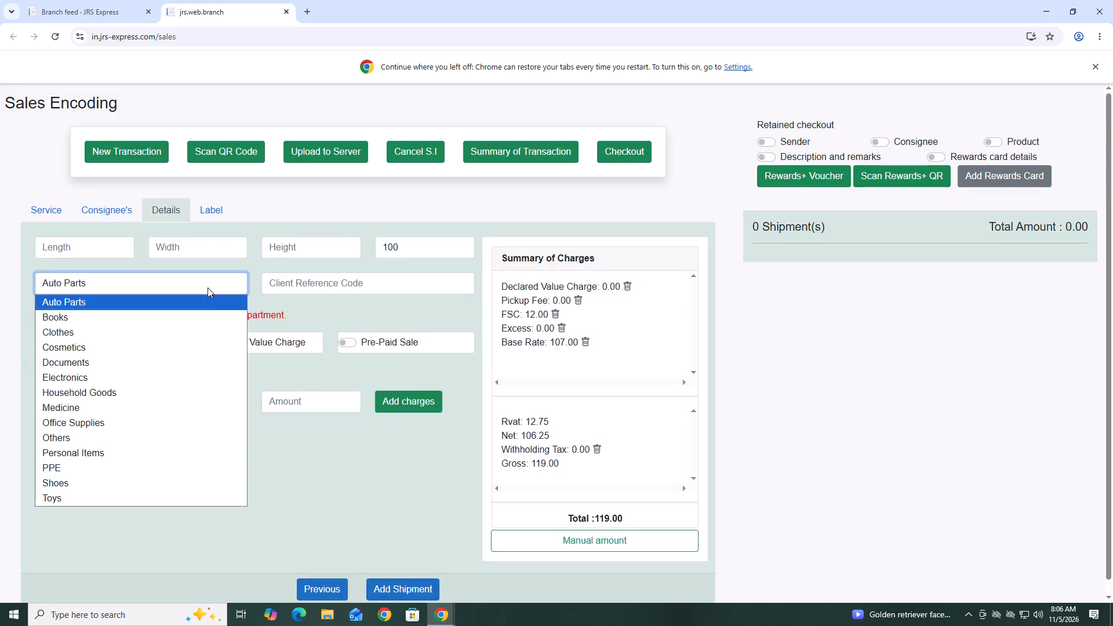
click(172, 363)
scroll(410, 518, down, 7)
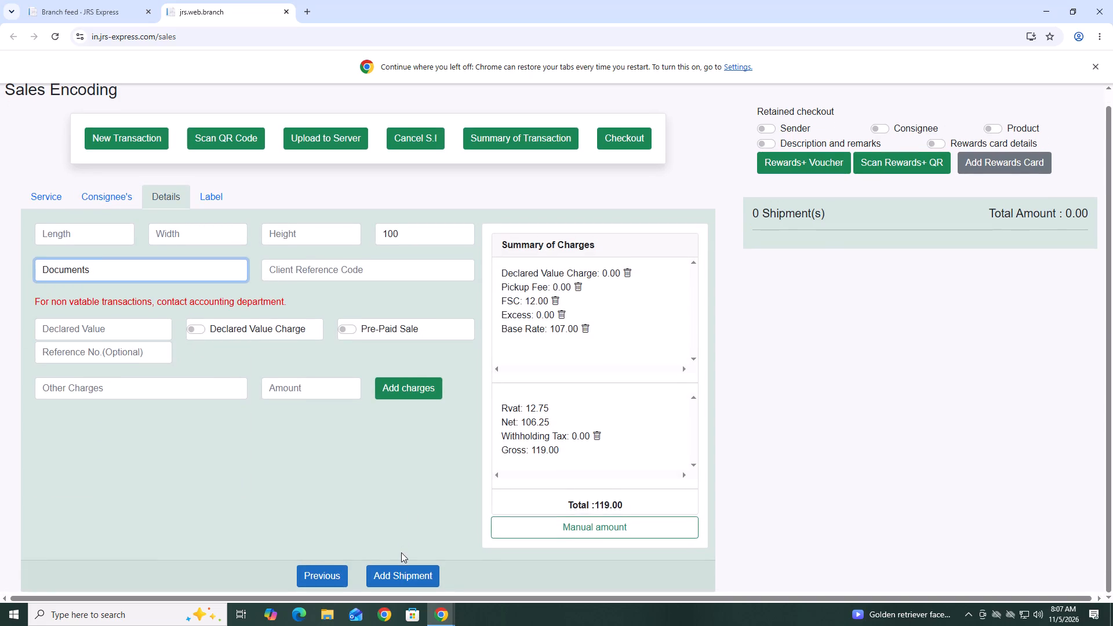
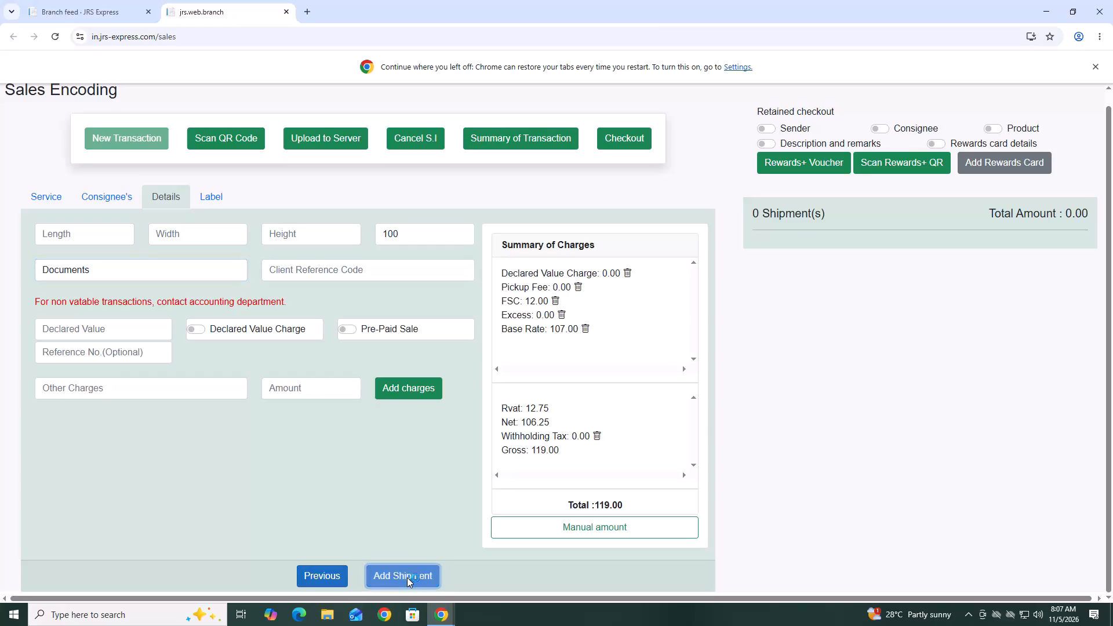
Check out the Express Letter shipment with Cash as payment method and Walk In as transaction type.
scroll(415, 569, up, 5)
click(603, 149)
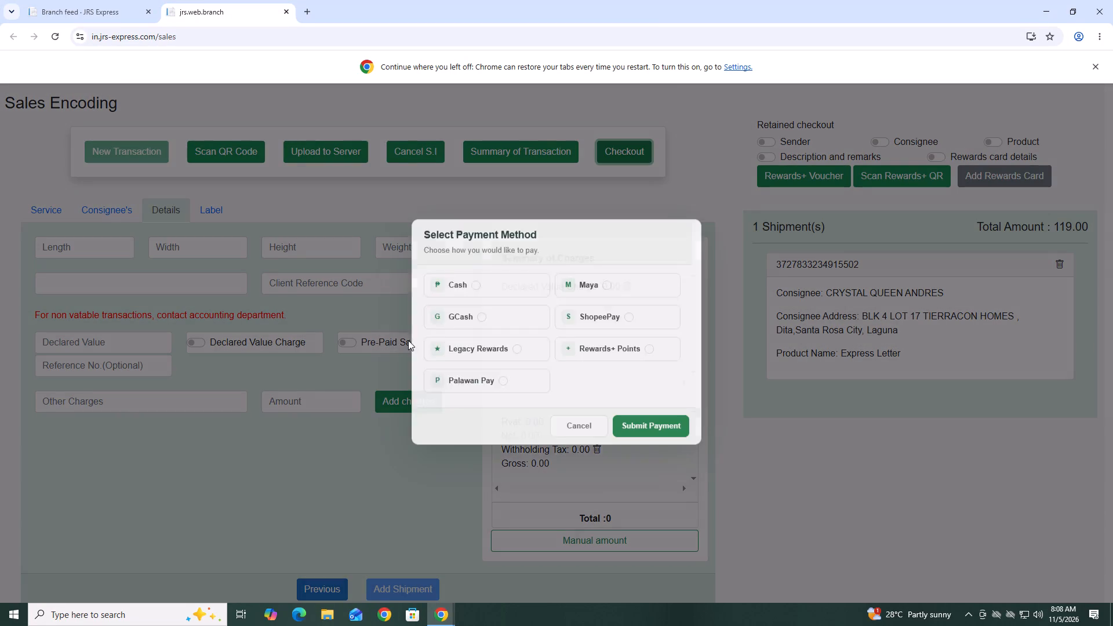
click(438, 289)
click(654, 433)
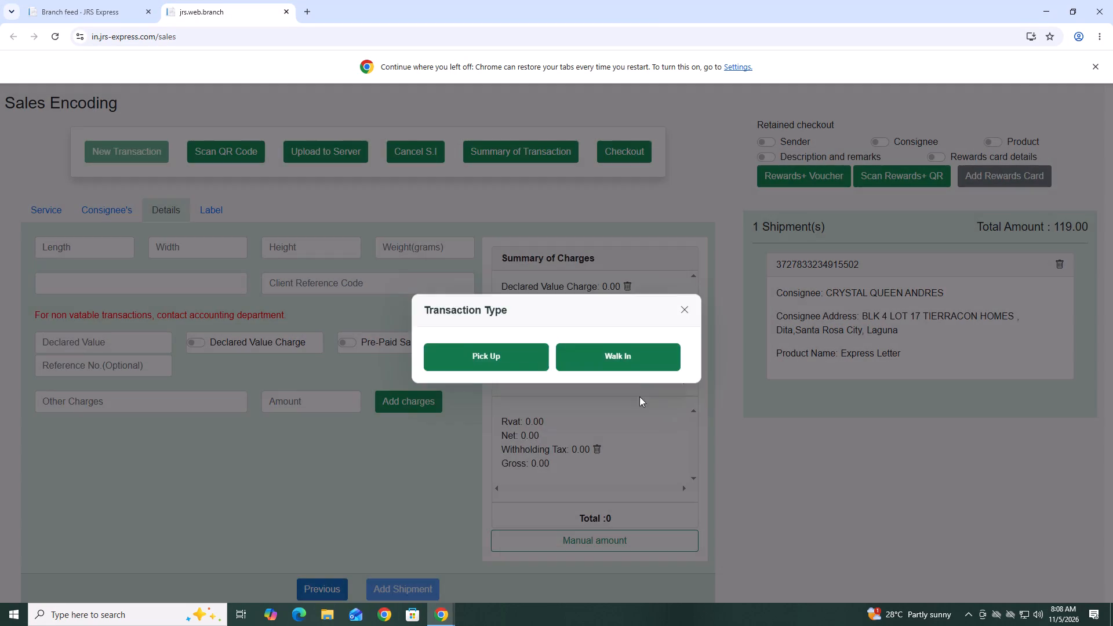
click(632, 363)
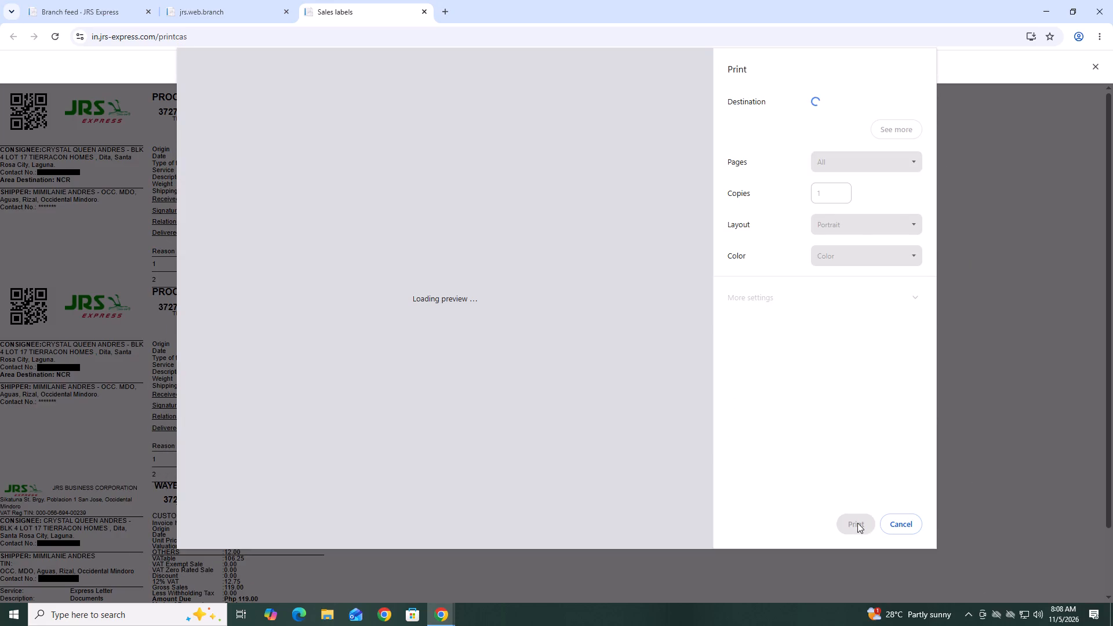
Print one copy of all pages of the sales labels on the Xprinter XP-410B.
click(854, 524)
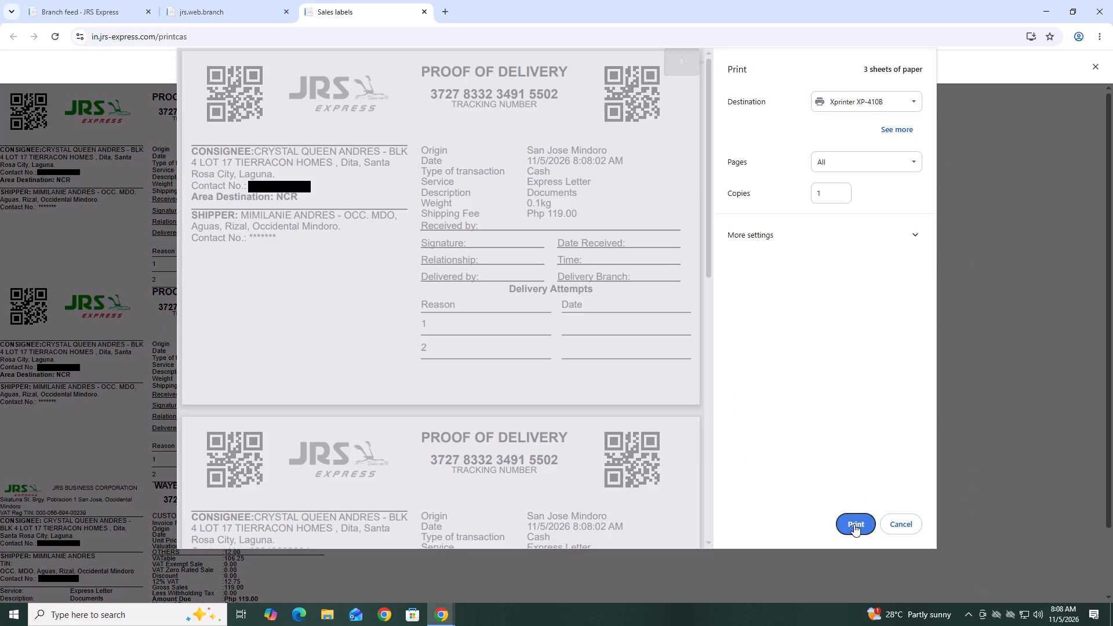
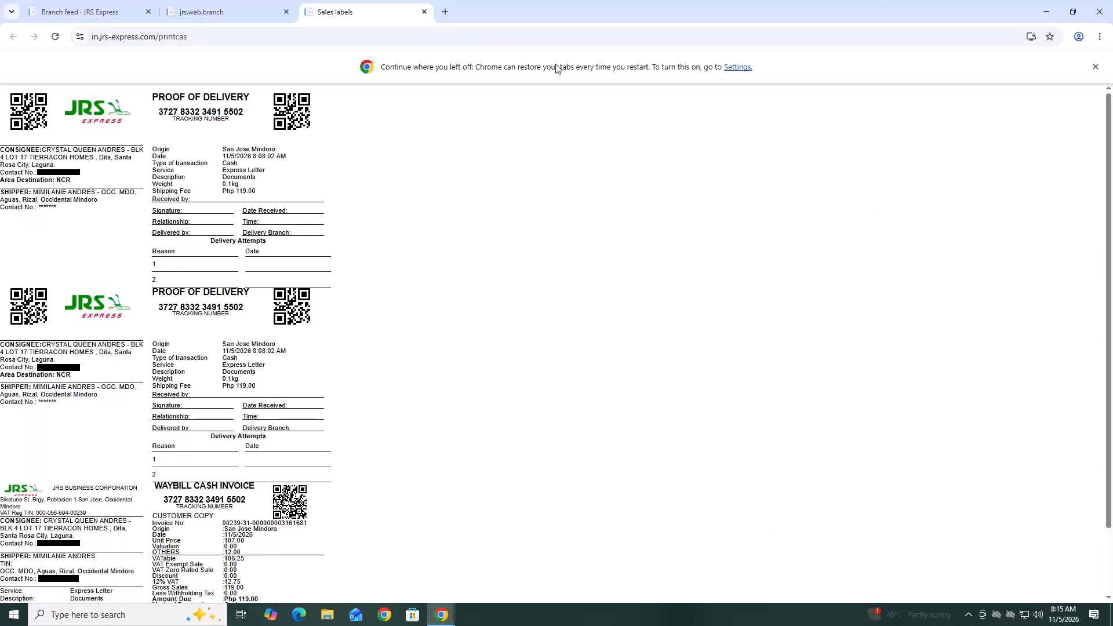
Close the printed sales labels and answer the branch presence check with 5.
click(425, 14)
click(567, 384)
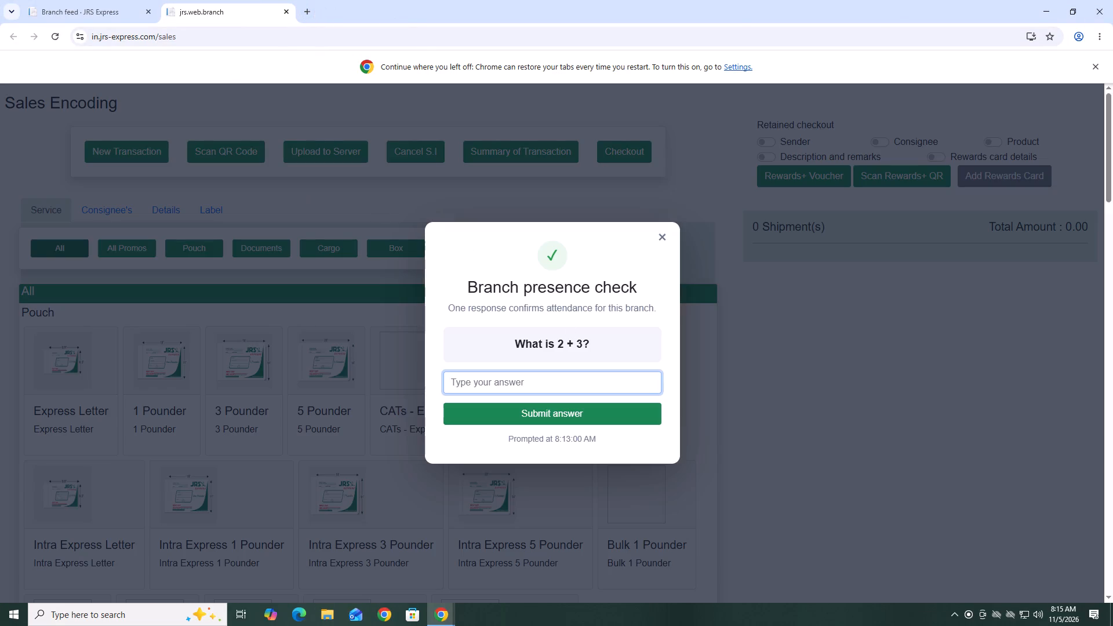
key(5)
click(556, 413)
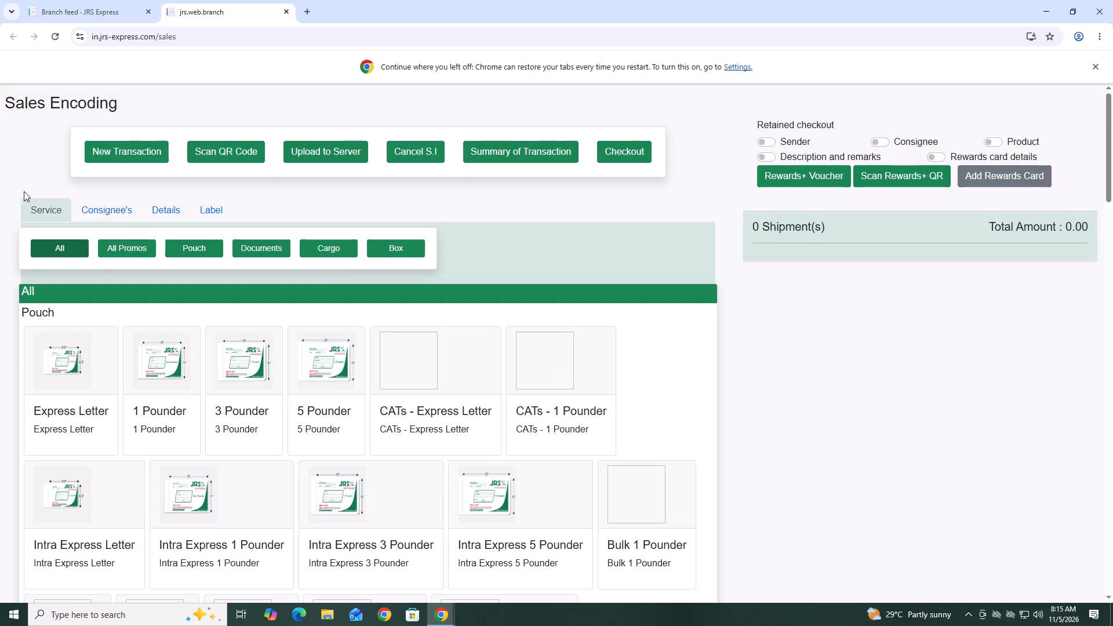
Start a new Charge transaction and save Social Security System - San Jose, Occidental Mindoro Branch as the client.
click(105, 154)
click(583, 285)
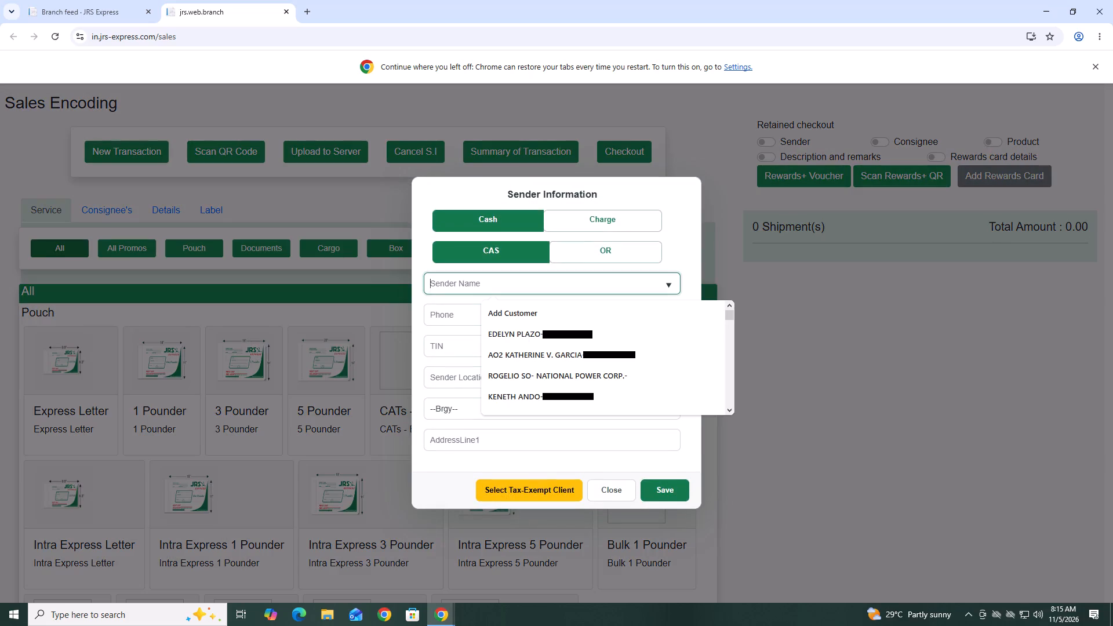
click(585, 227)
click(554, 283)
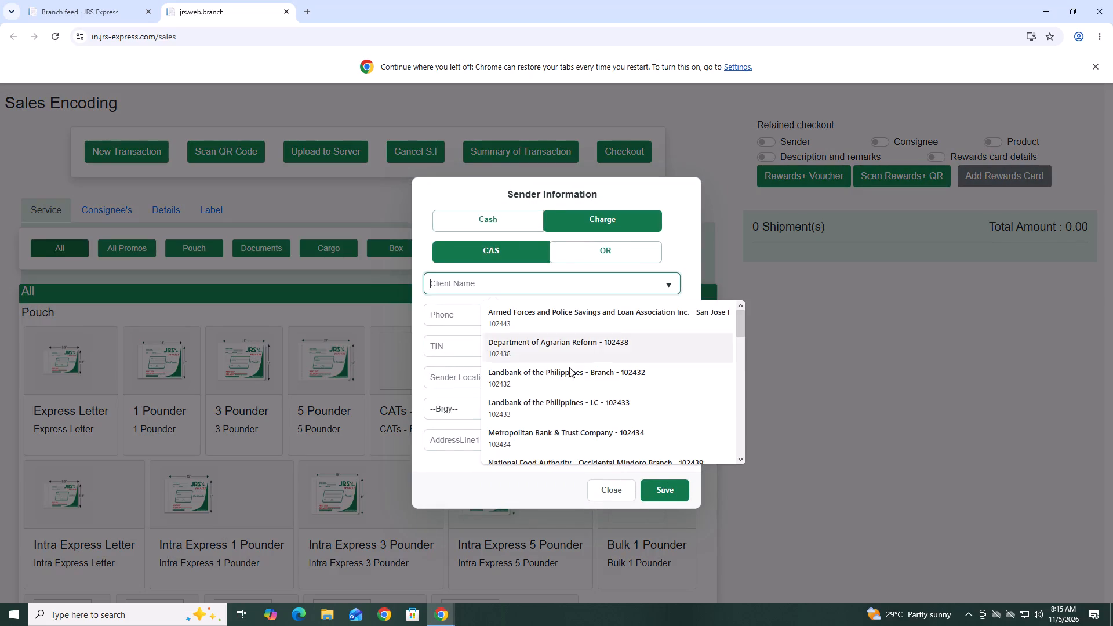
scroll(569, 376, down, 13)
scroll(551, 436, down, 12)
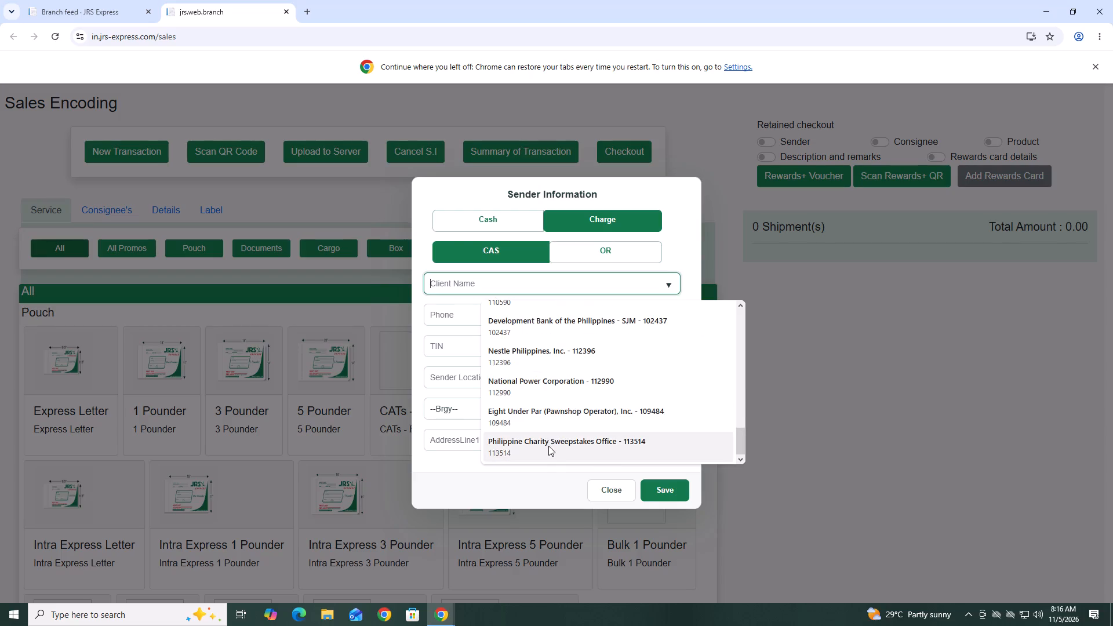
scroll(546, 434, up, 4)
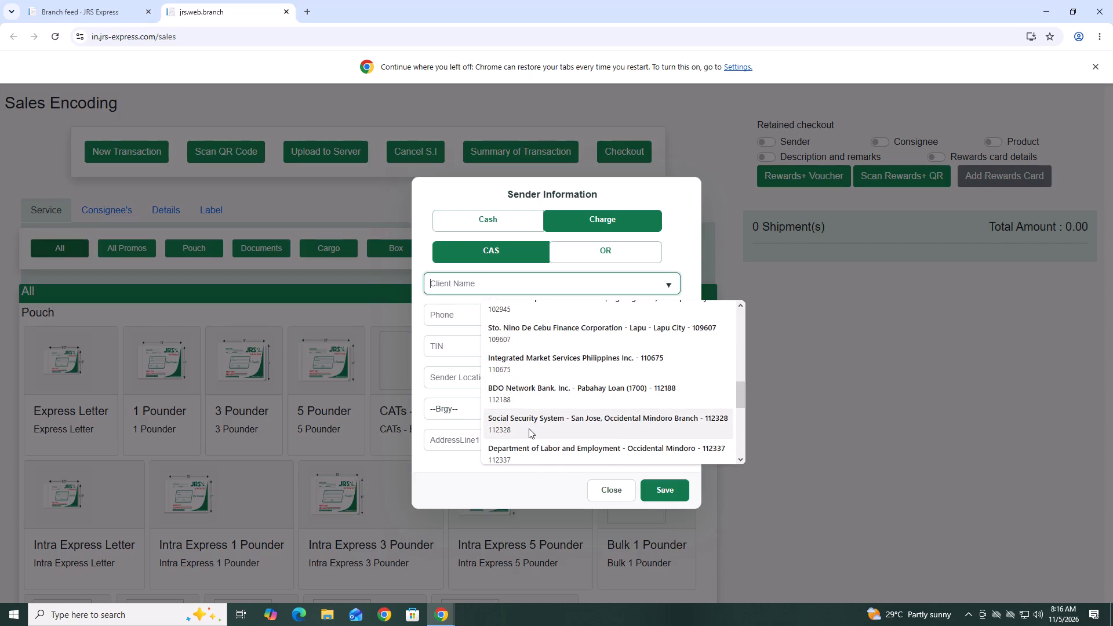
click(529, 428)
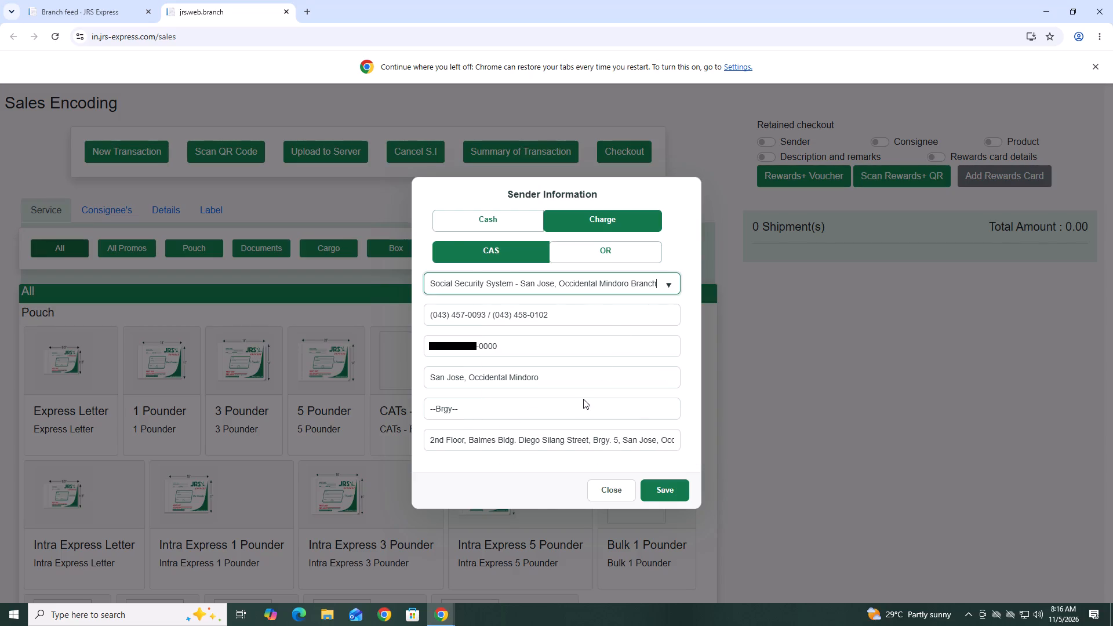
click(648, 487)
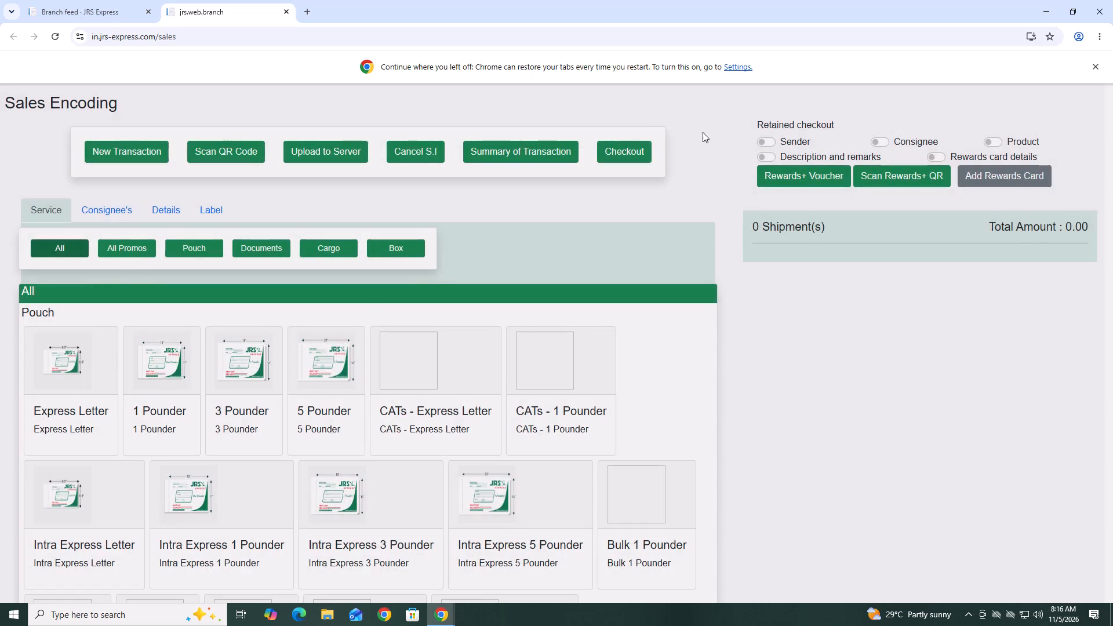
Turn on retained checkout for the sender.
click(761, 142)
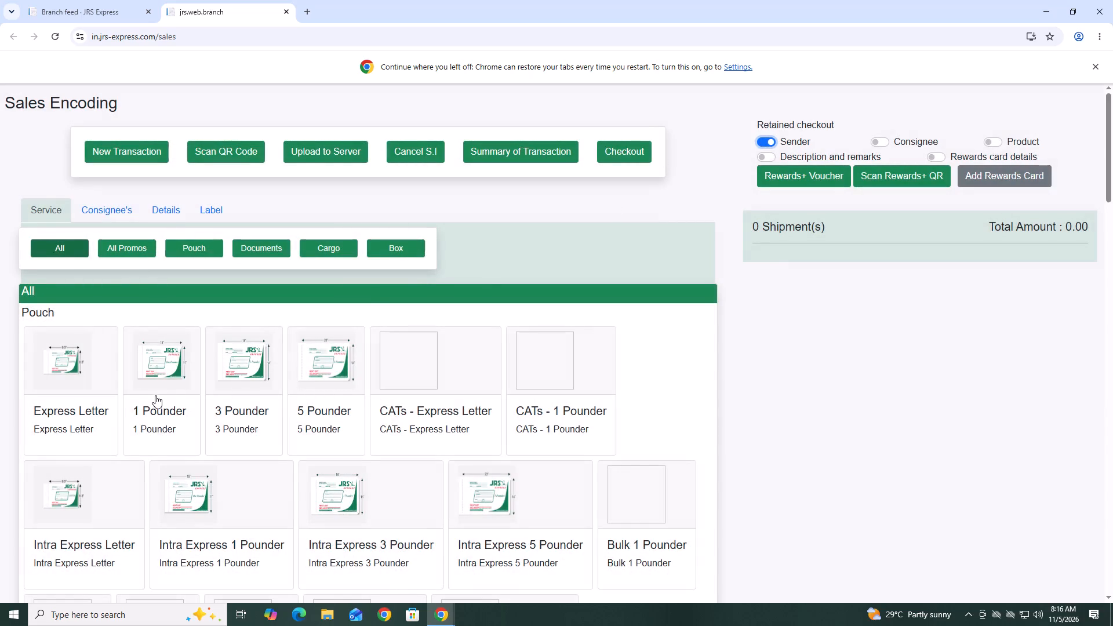
Choose the Pouch Express Letter service and enter SSS- SAN JOSE BRANCH as the consignee name.
click(87, 377)
click(154, 250)
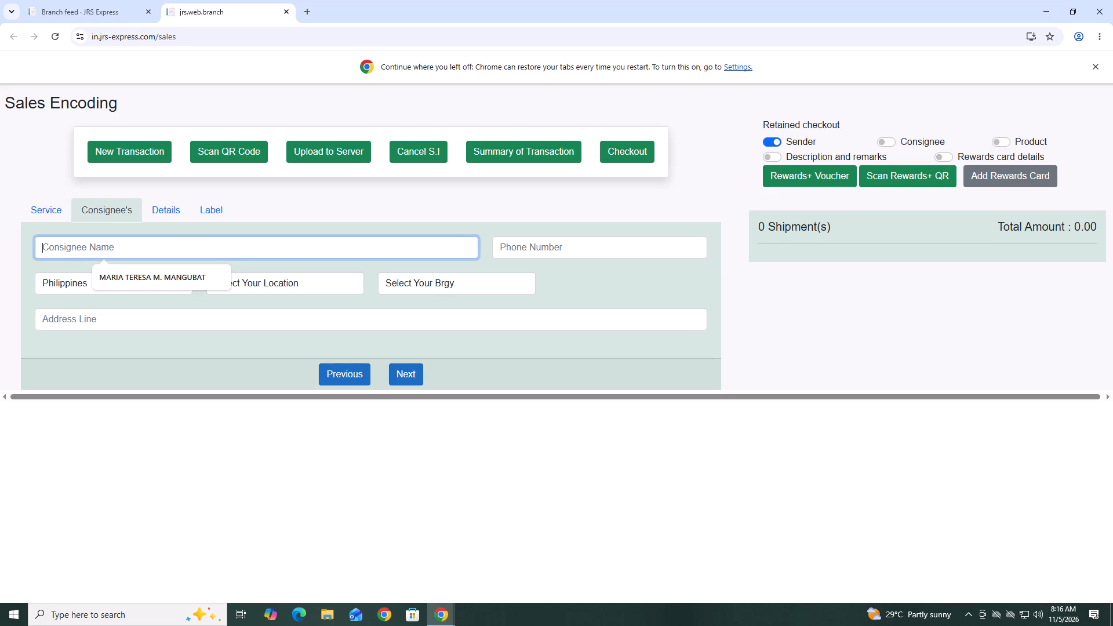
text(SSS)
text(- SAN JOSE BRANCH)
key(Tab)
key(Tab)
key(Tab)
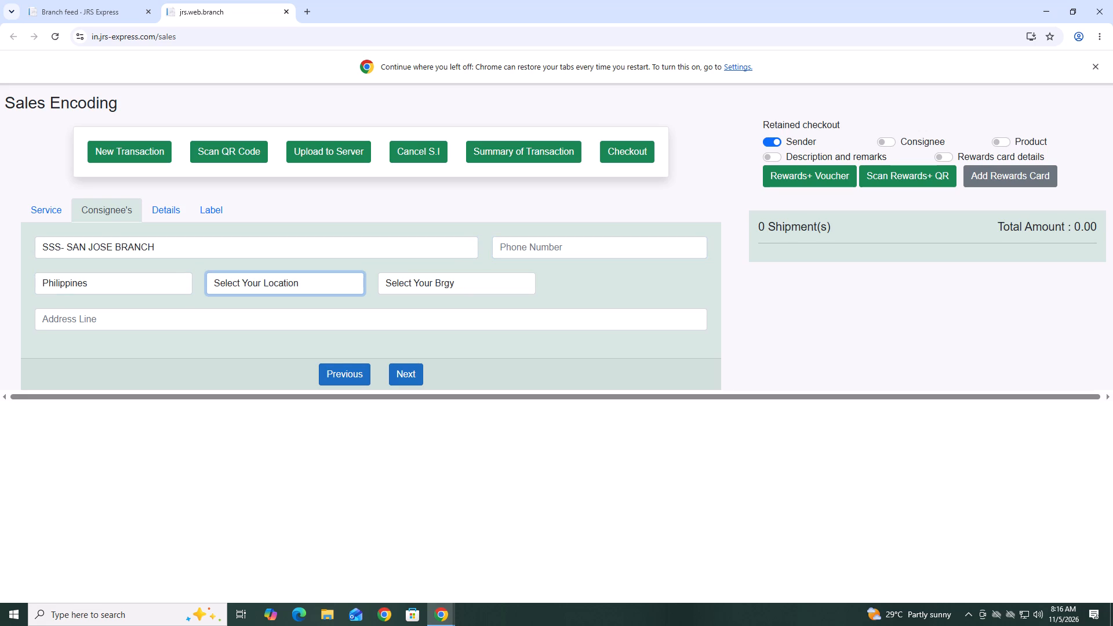
Set the consignee location to San Jose, Occidental Mindoro with ADMIN DEPARTMENT as address line, and continue to the shipment details.
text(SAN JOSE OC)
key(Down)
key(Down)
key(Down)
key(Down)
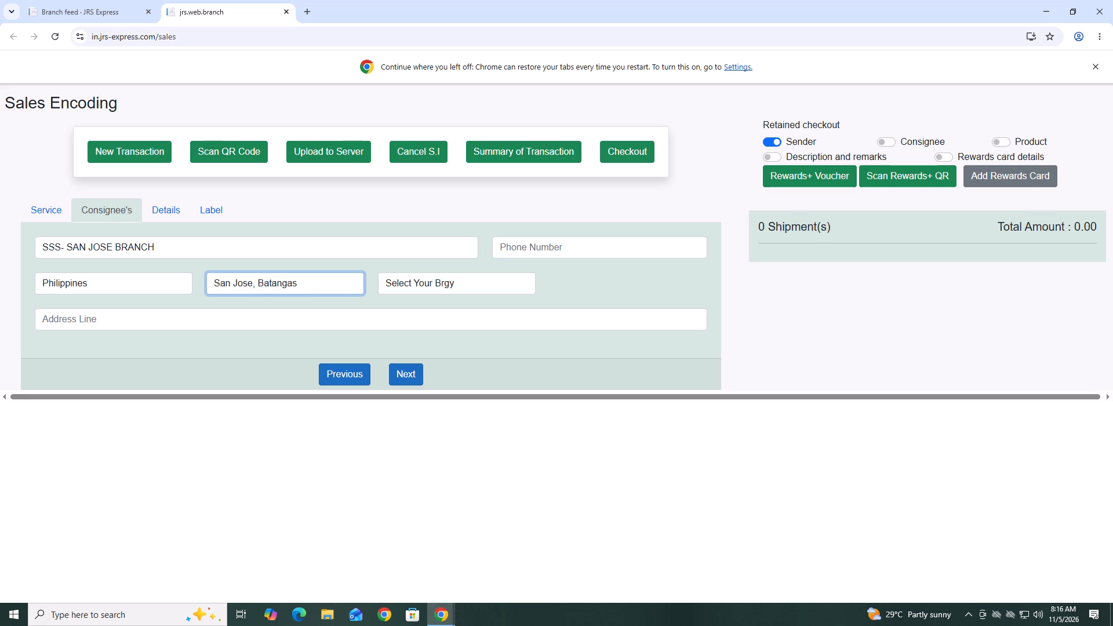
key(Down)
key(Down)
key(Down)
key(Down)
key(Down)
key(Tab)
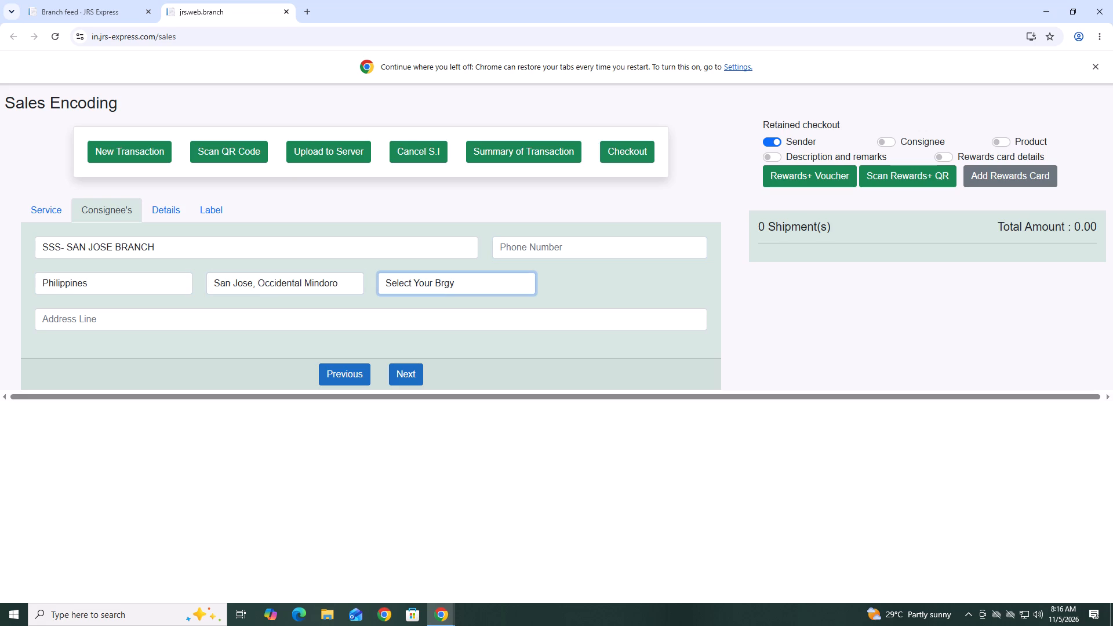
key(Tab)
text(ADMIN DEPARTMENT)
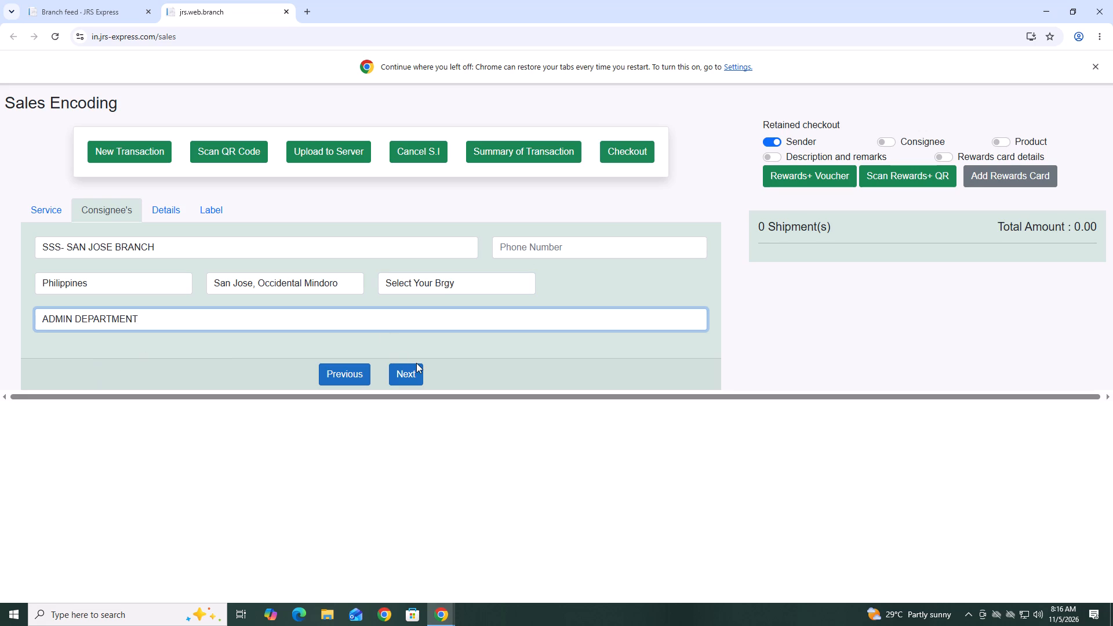
click(404, 373)
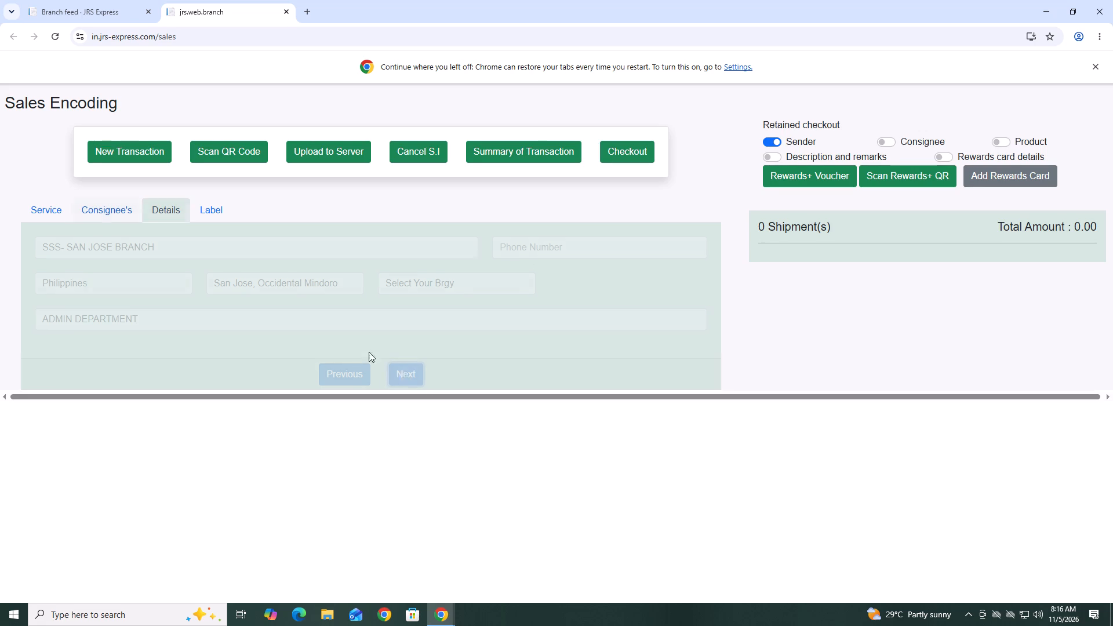
Describe the contents as Documents, enter CHARGE COLLECT- SABLAYAN as the client reference code, and add the shipment.
click(199, 277)
click(179, 367)
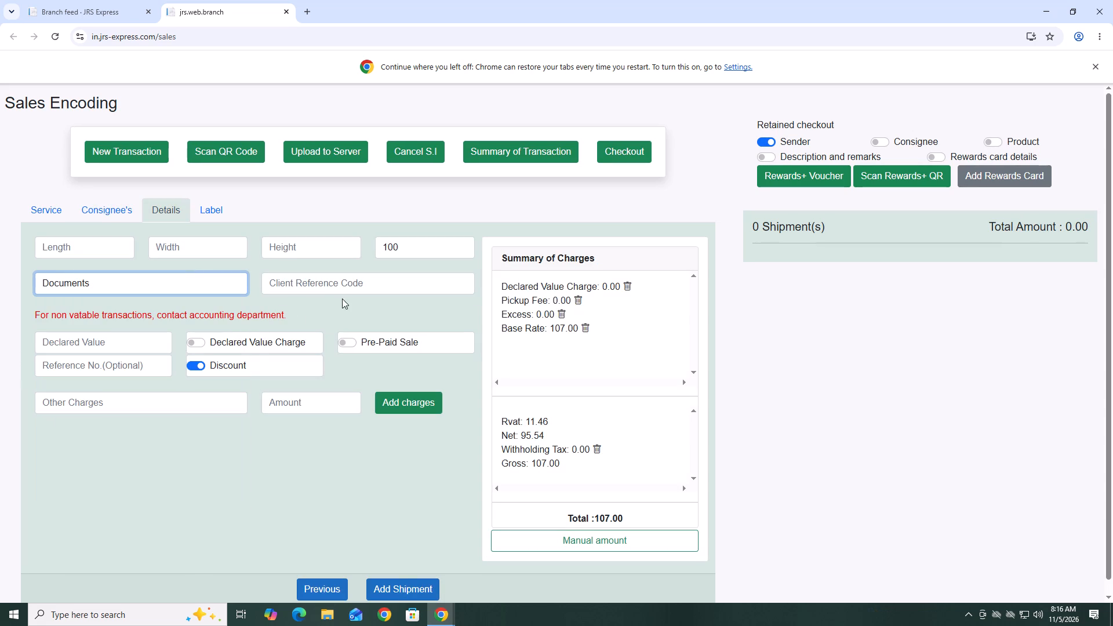
click(347, 292)
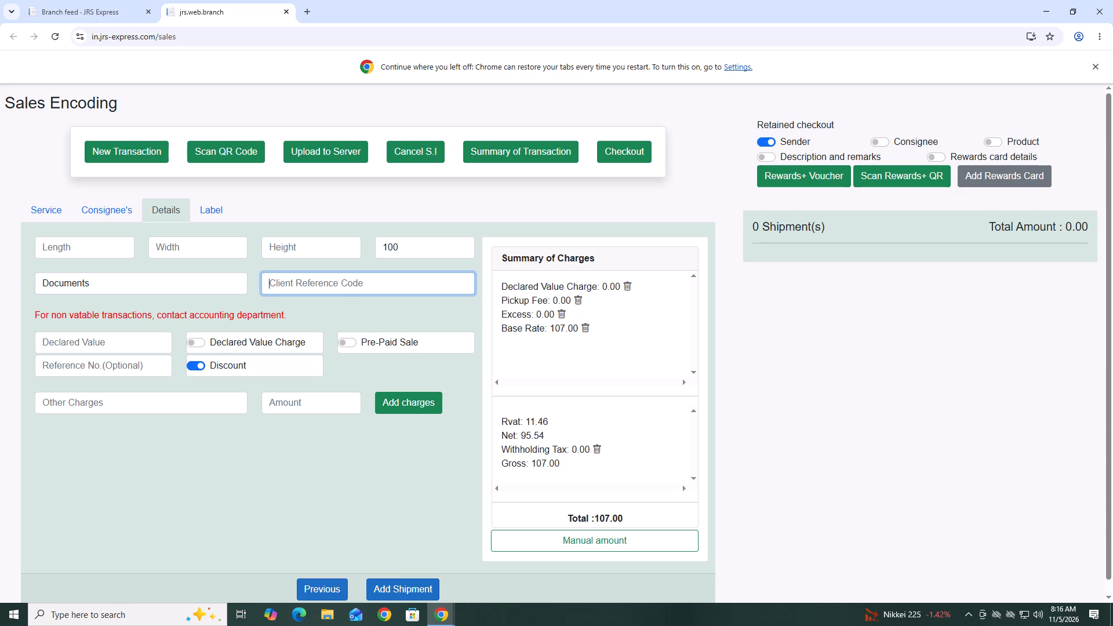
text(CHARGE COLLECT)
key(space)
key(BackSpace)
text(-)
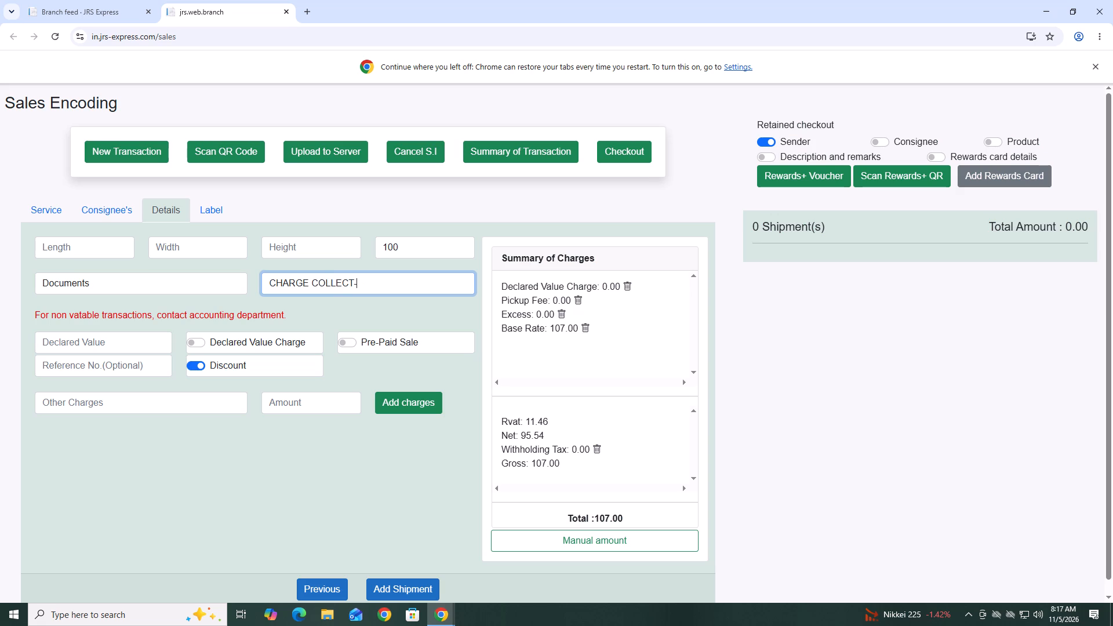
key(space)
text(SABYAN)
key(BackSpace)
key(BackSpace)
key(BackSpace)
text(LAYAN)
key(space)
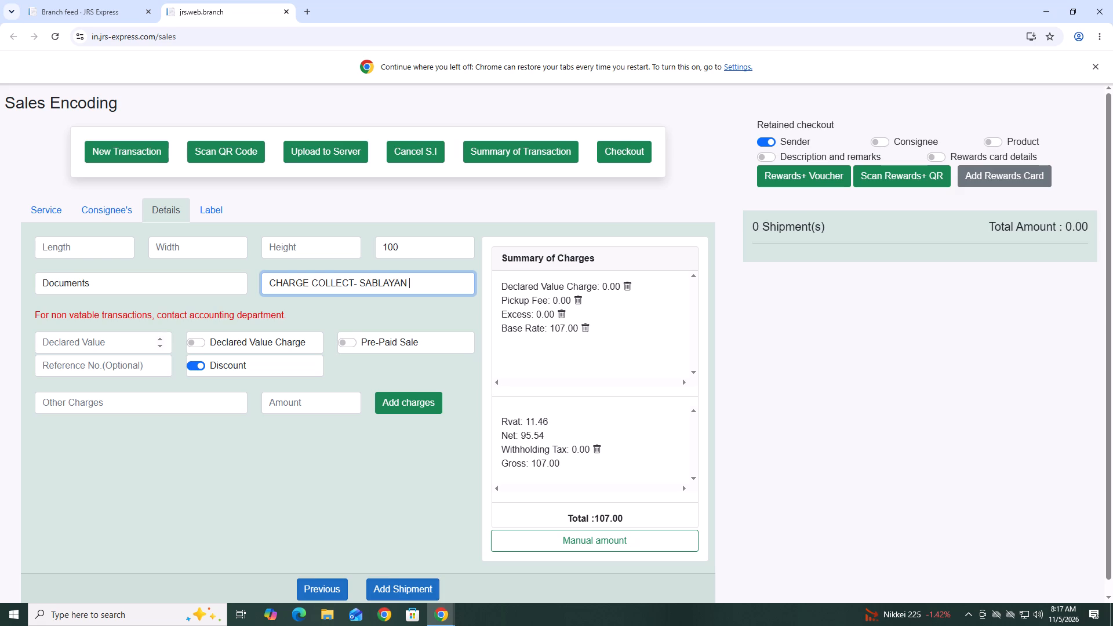
scroll(406, 455, down, 8)
scroll(420, 581, down, 4)
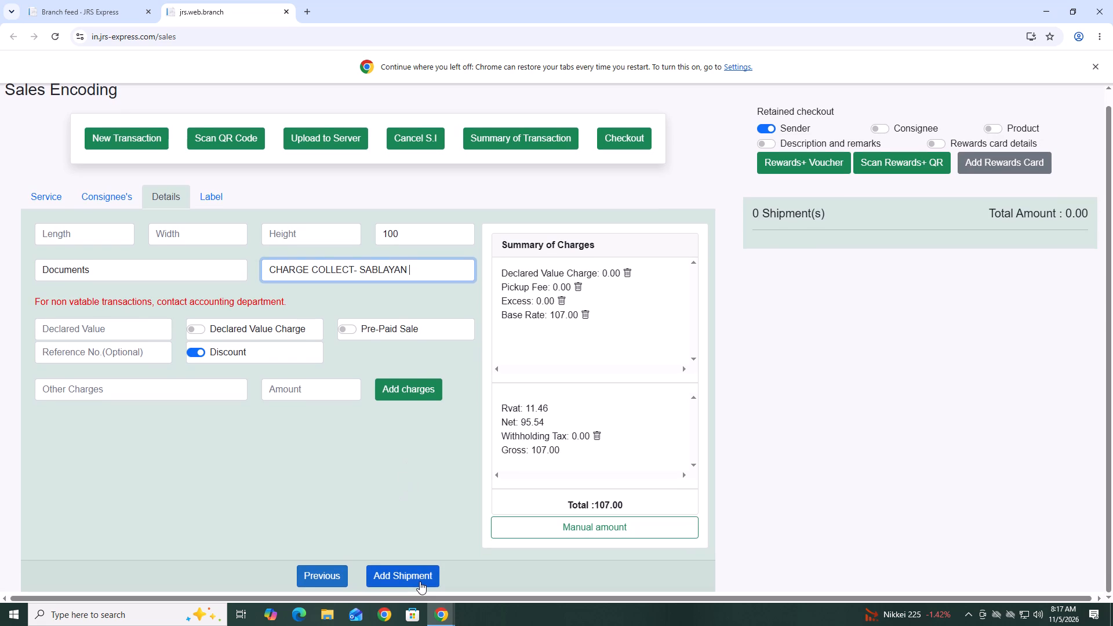
click(420, 581)
Check out the SSS shipment with Pick Up as the transaction type.
scroll(881, 407, up, 6)
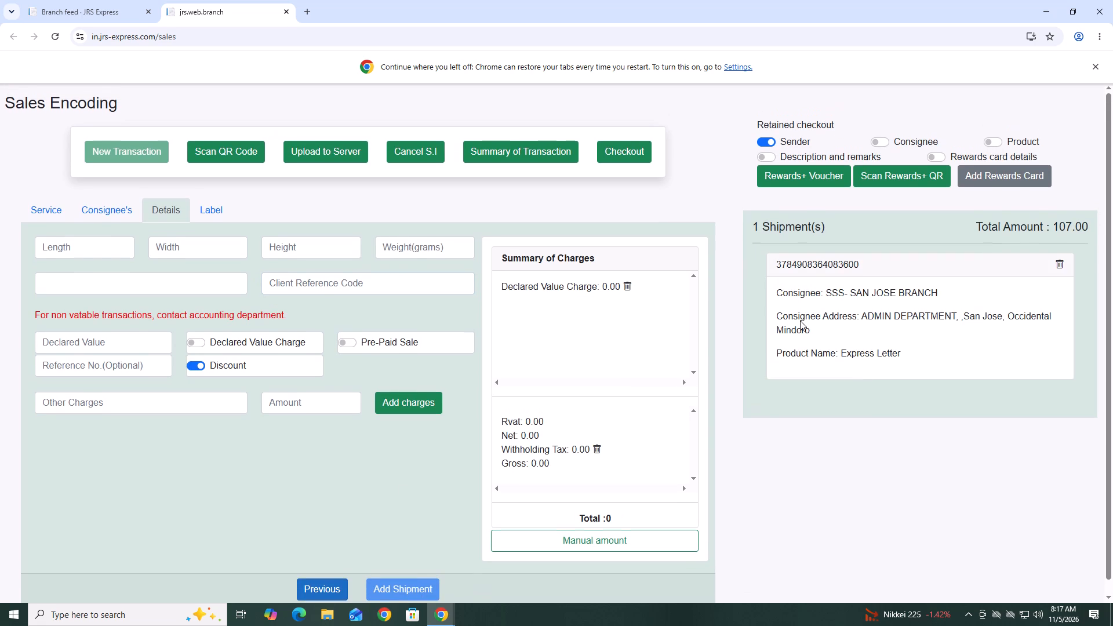
click(637, 165)
click(637, 162)
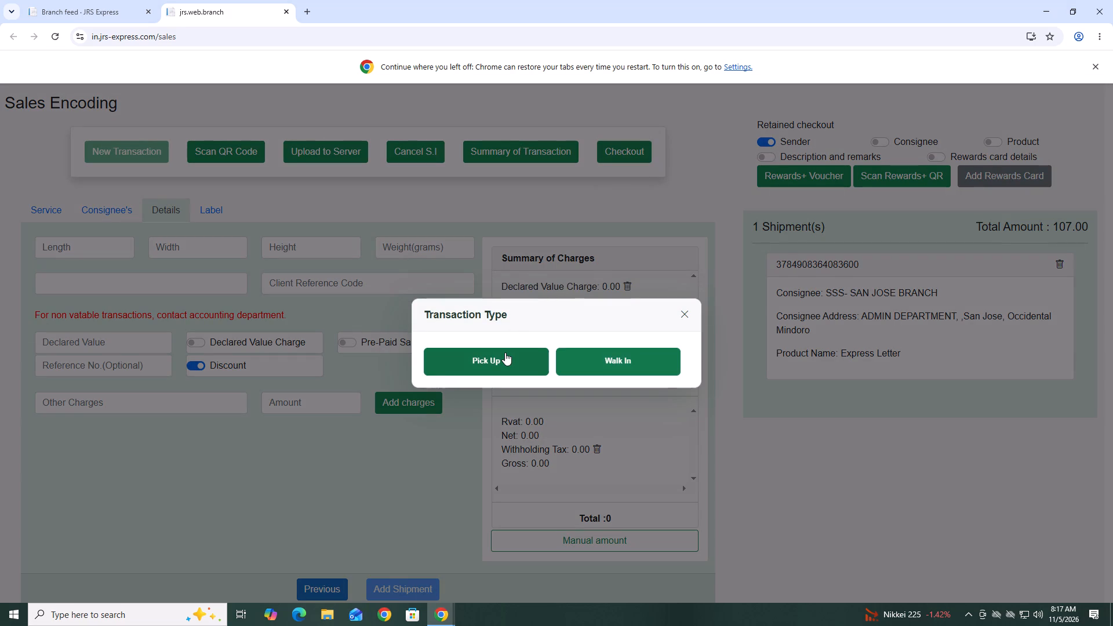
click(505, 354)
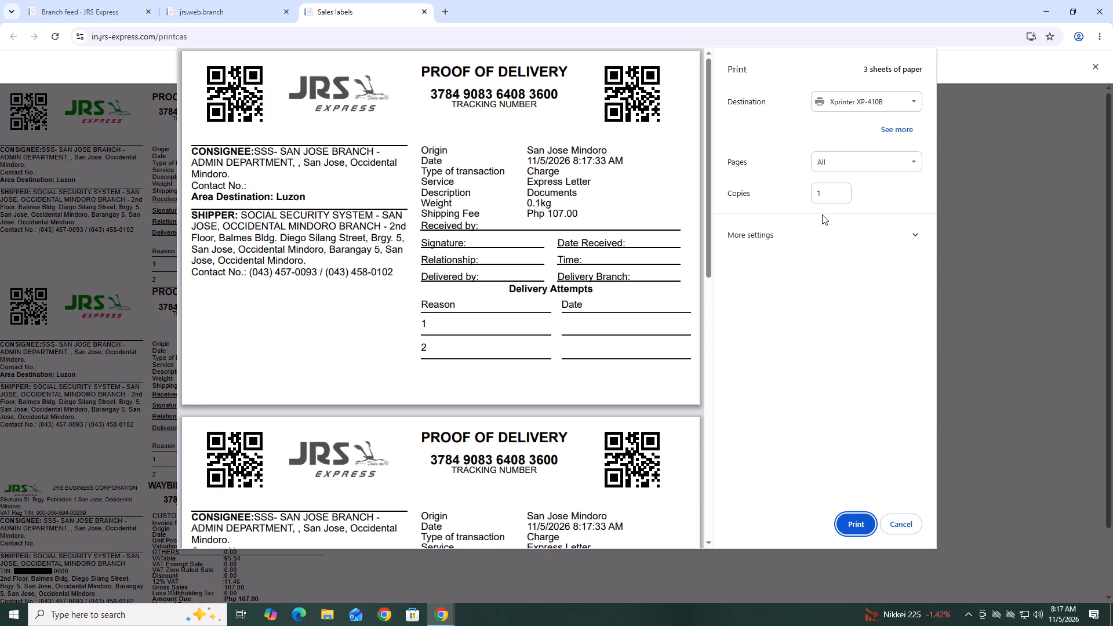
Print one copy of all pages of the sales labels on the Xprinter XP-410B and close the labels page.
click(848, 526)
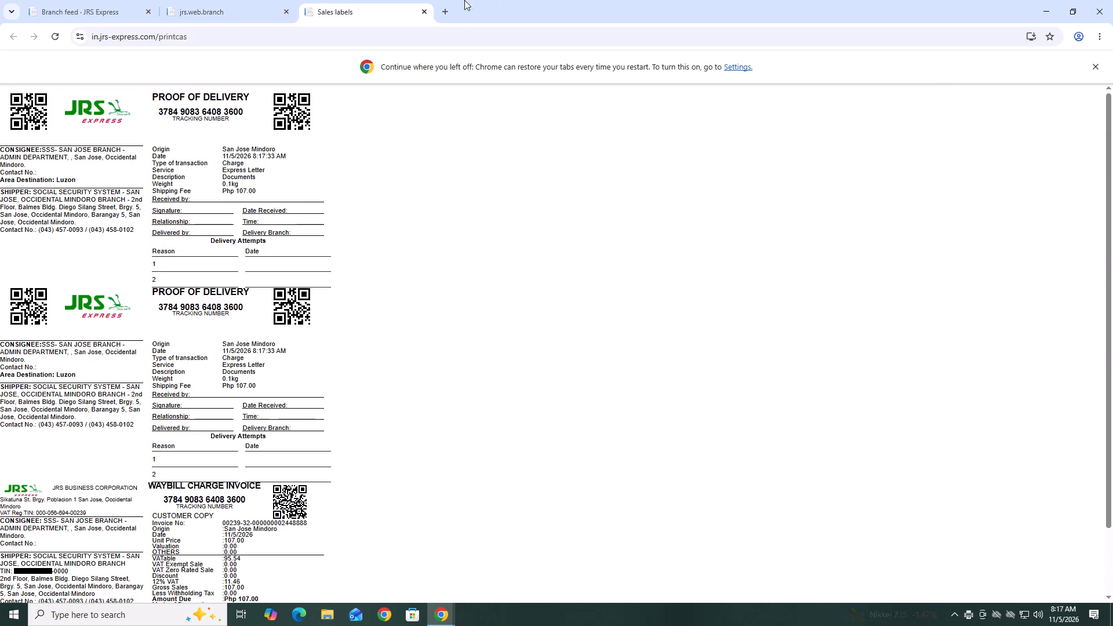
click(428, 10)
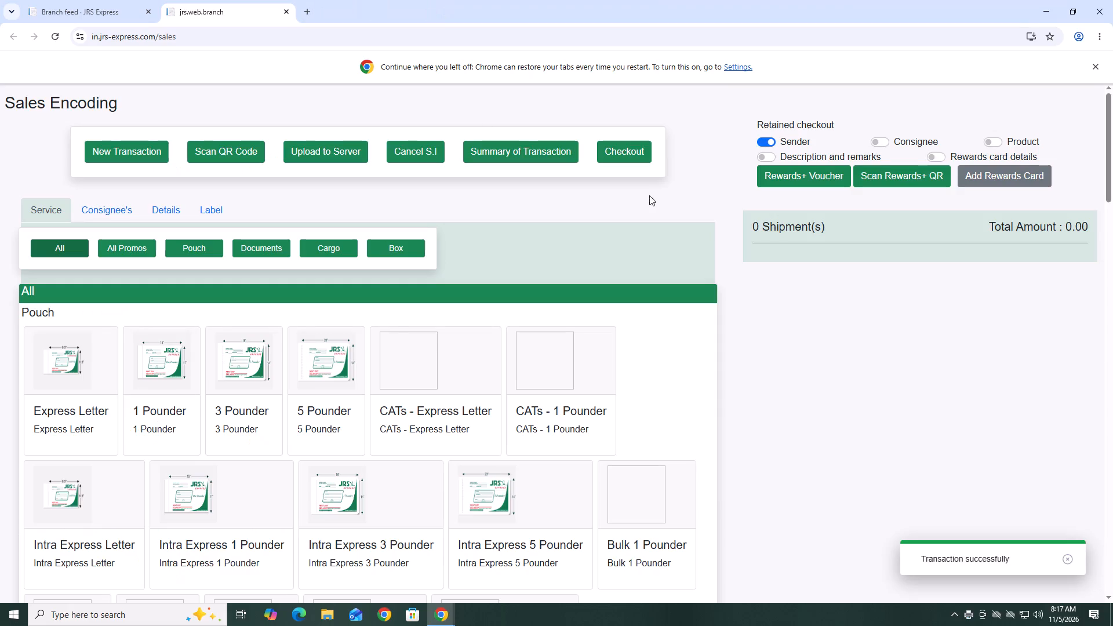
Turn off retained checkout for the sender.
click(761, 145)
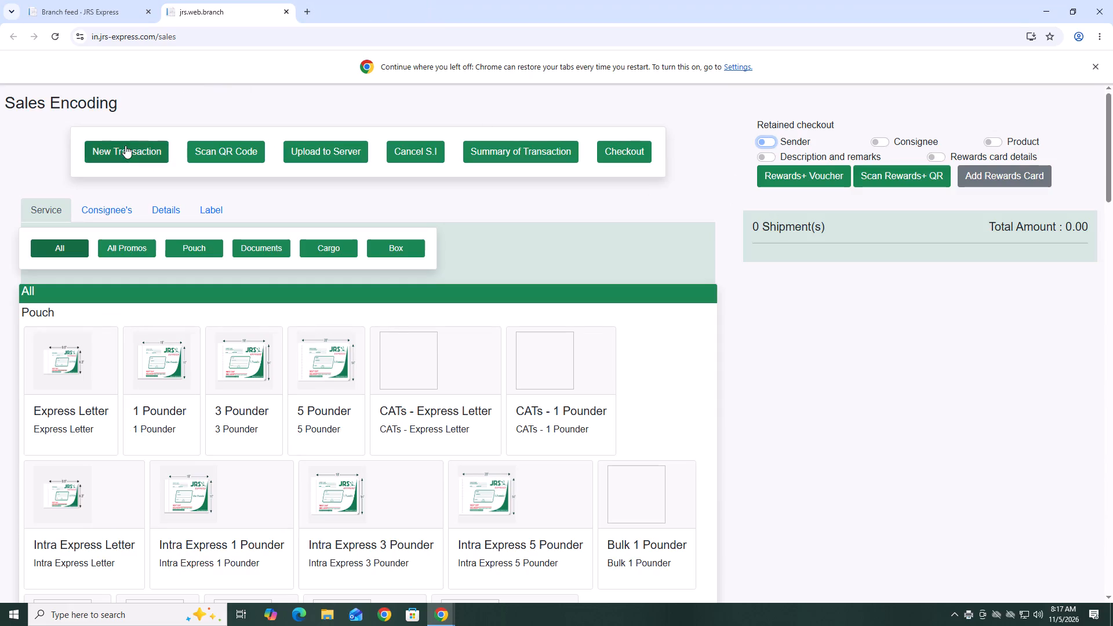
Start a new Charge transaction and select Dept. of Social Welfare & Development - Mimaropa Region as the client.
click(125, 145)
click(513, 224)
click(593, 216)
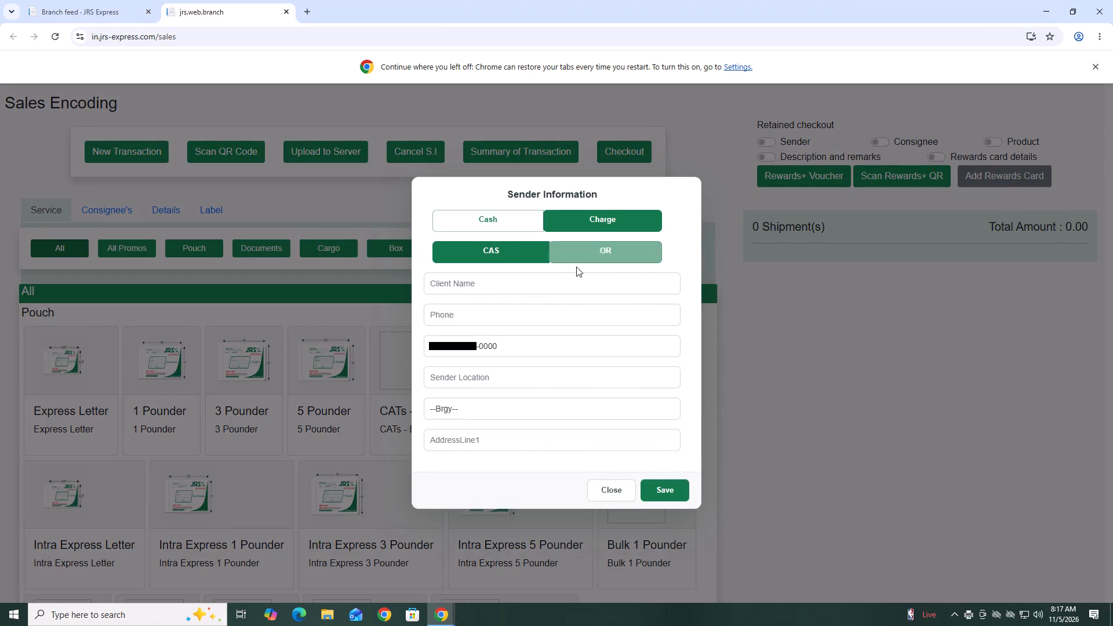
click(569, 281)
scroll(558, 382, down, 8)
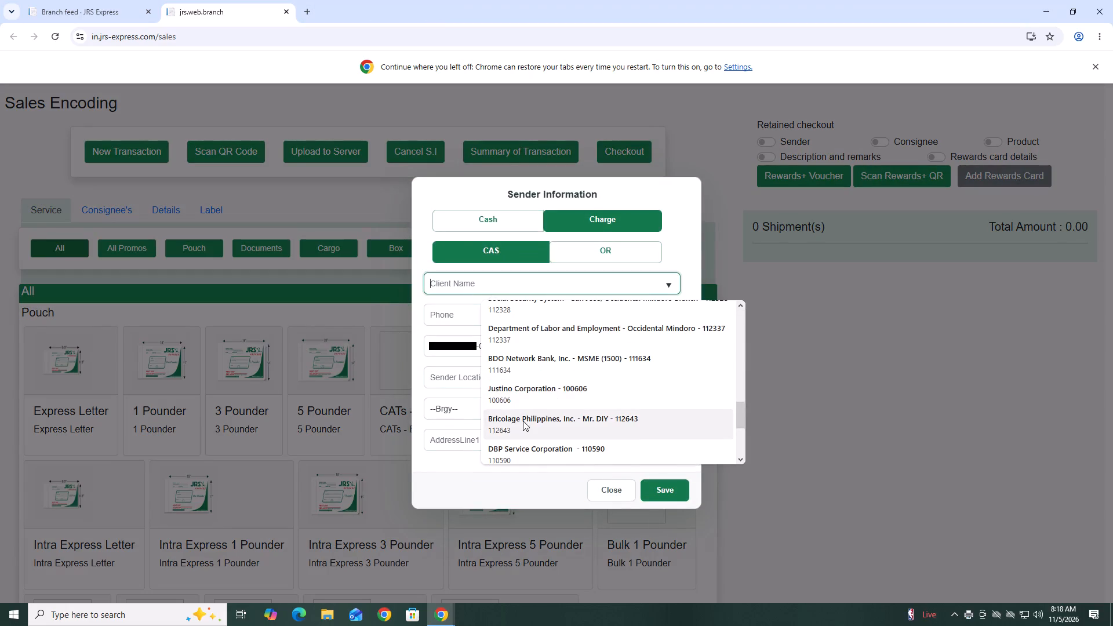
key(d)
scroll(554, 414, down, 1)
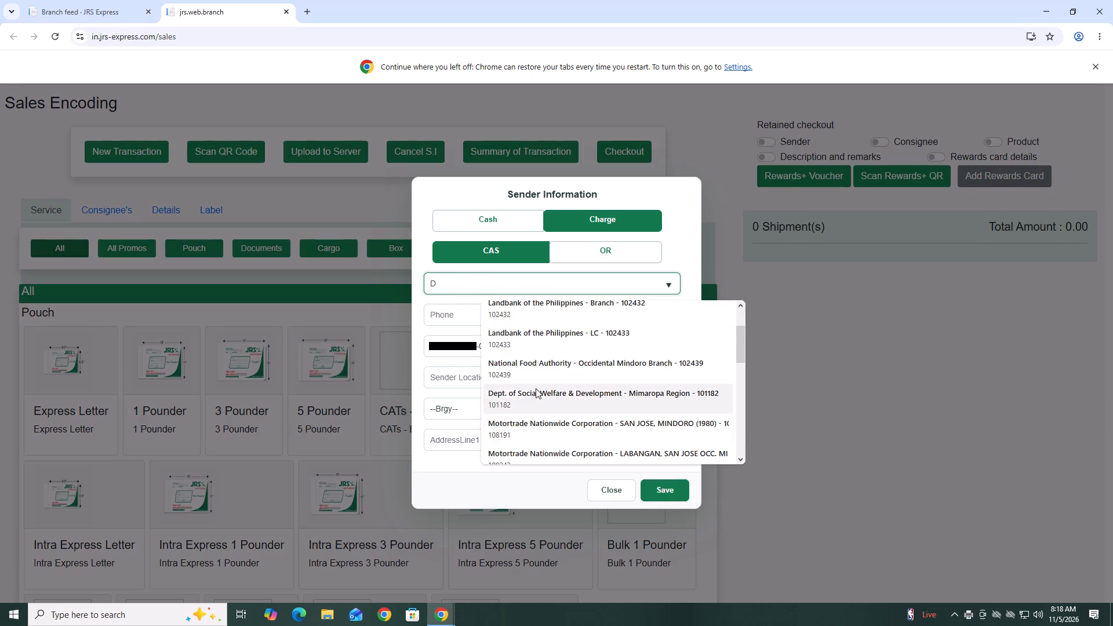
click(536, 388)
Replace the sender location with San Jose, Occidental Mindoro and save the sender information.
drag(511, 369, 324, 417)
key(BackSpace)
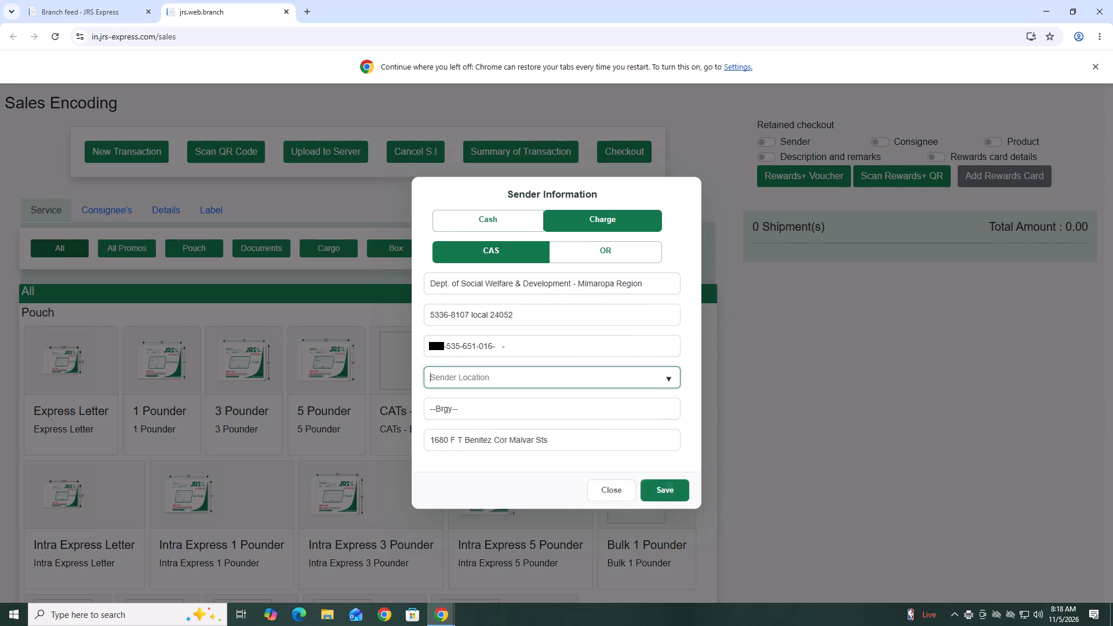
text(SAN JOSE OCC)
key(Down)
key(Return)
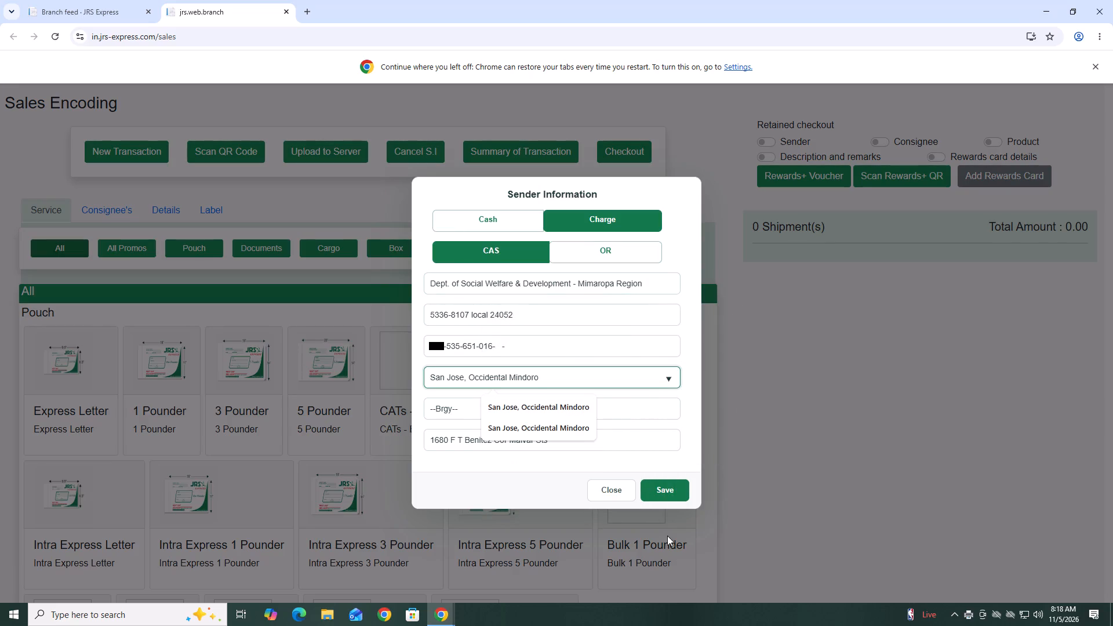
click(831, 560)
click(693, 490)
click(672, 490)
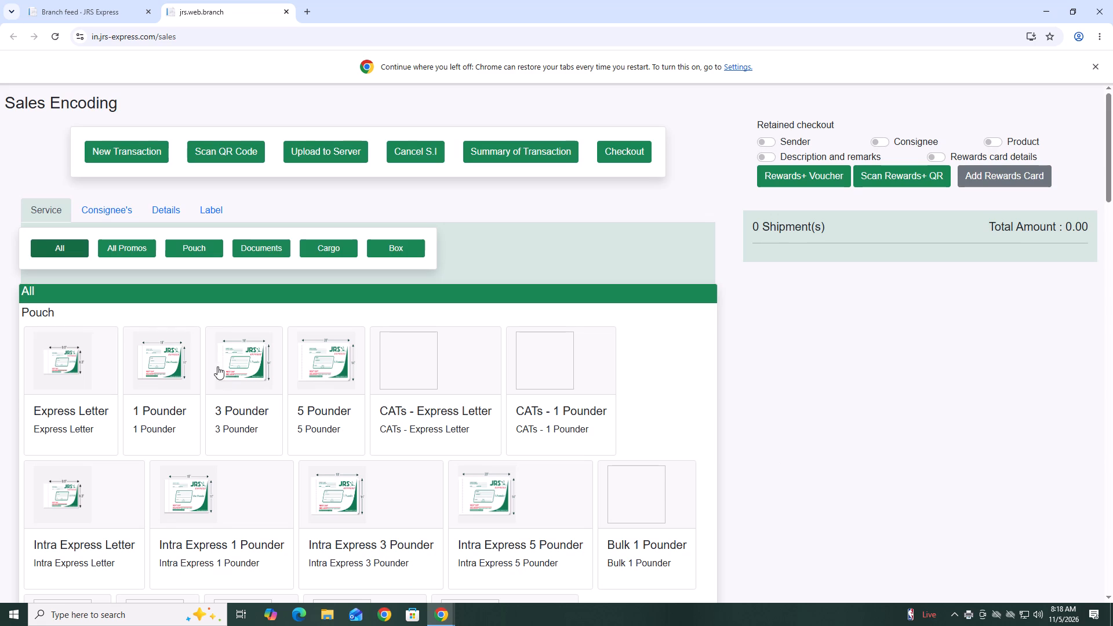
Choose the Extra Small Box service from the box products for the shipment.
click(405, 250)
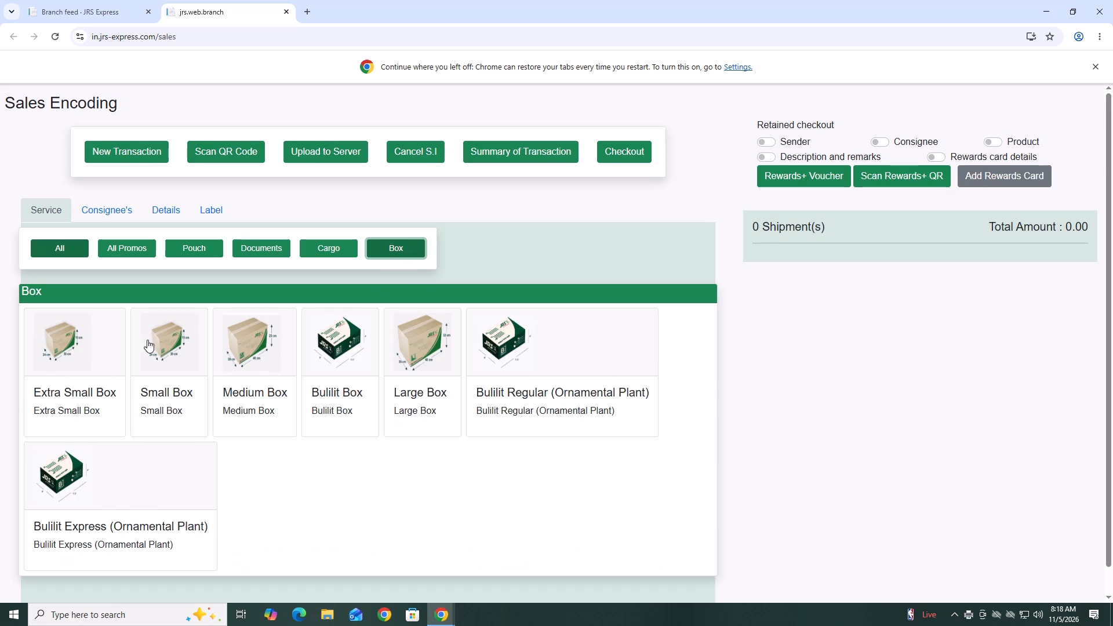
click(101, 352)
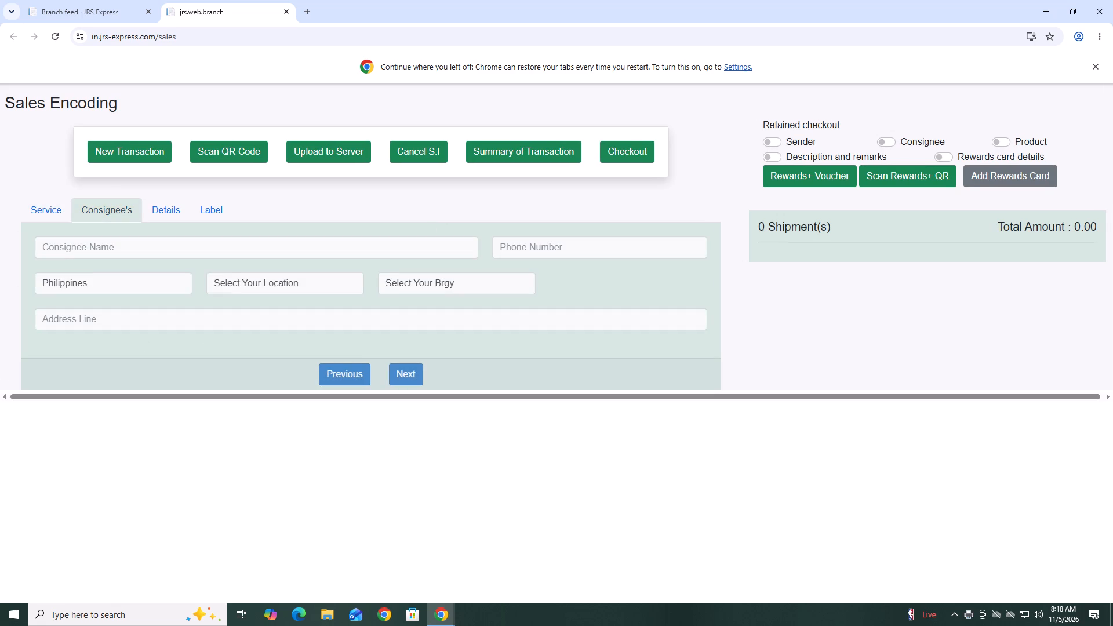
Enter the consignee's full name for the shipment.
click(381, 248)
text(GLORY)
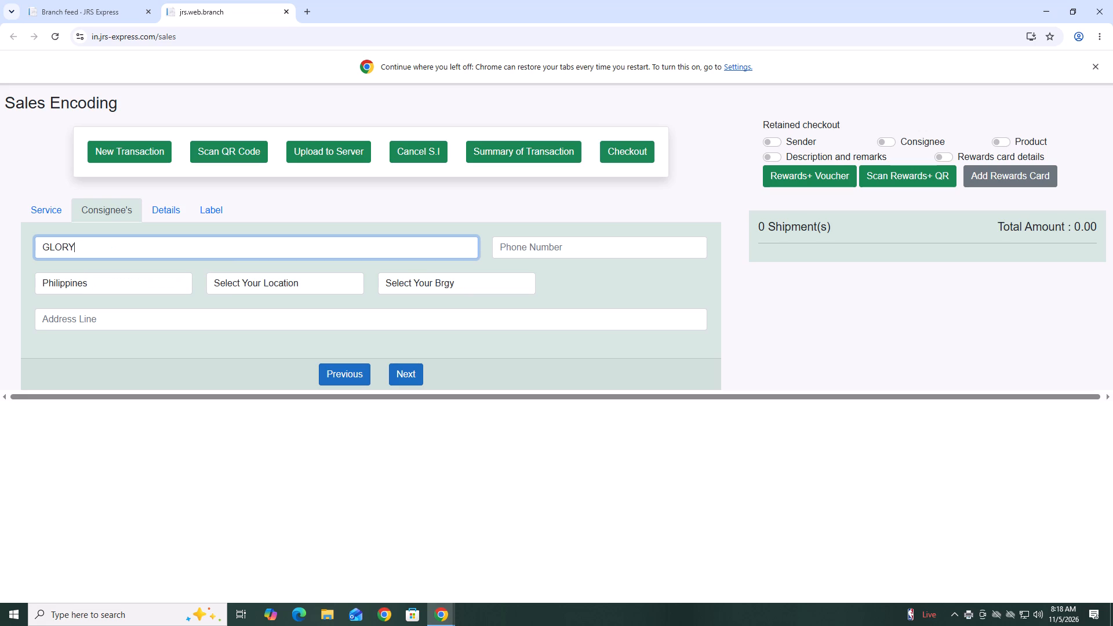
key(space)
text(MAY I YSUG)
Leave the phone number blank and set the consignee's location to San Jose, Occidental Mindoro.
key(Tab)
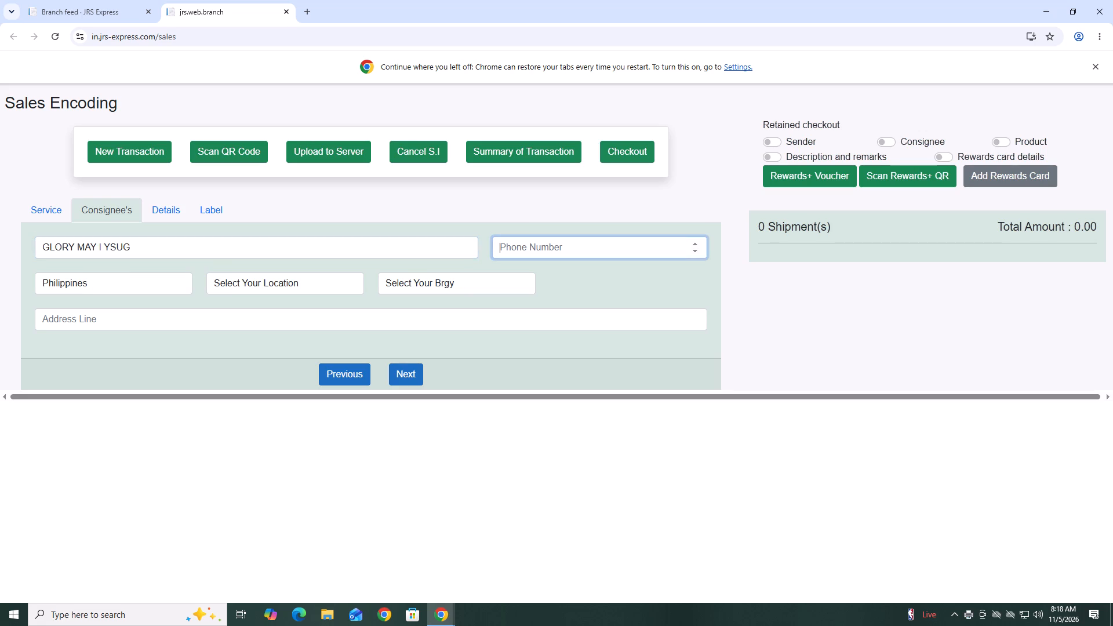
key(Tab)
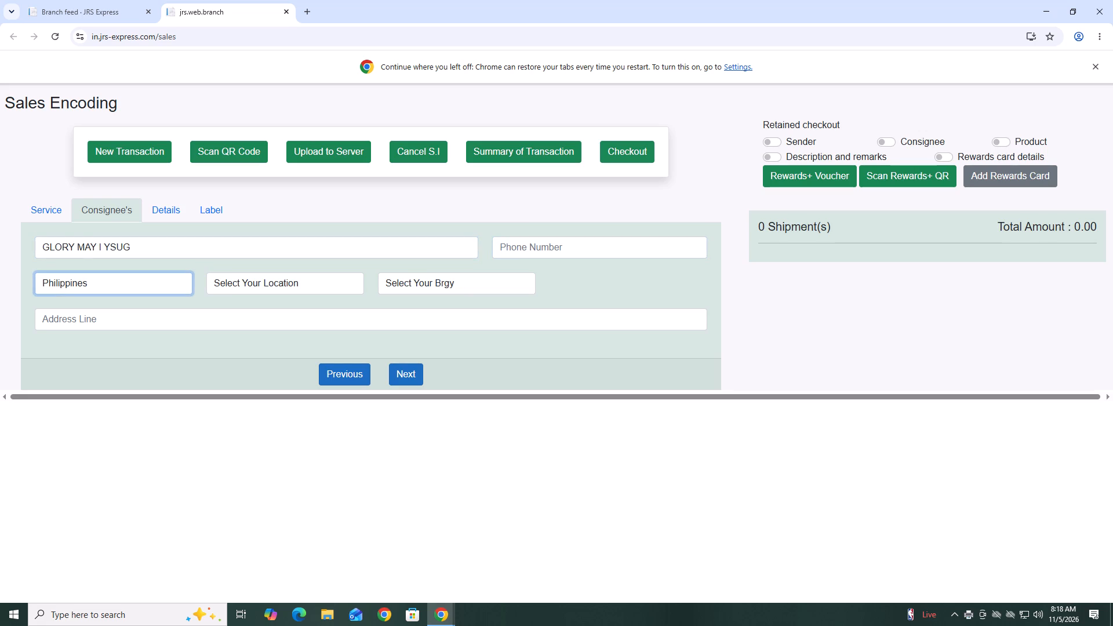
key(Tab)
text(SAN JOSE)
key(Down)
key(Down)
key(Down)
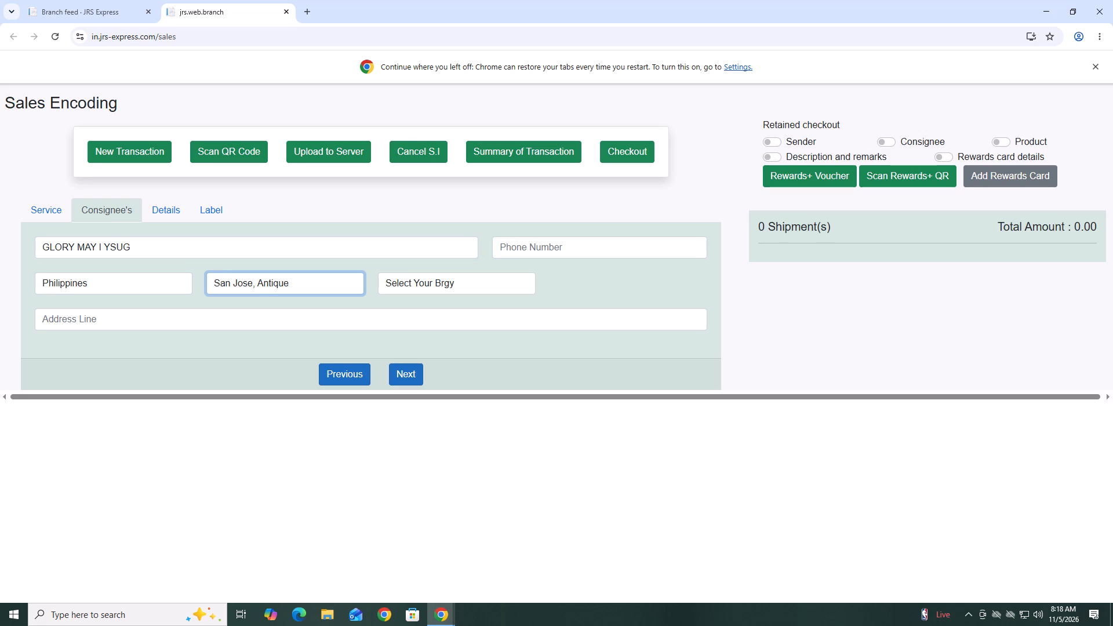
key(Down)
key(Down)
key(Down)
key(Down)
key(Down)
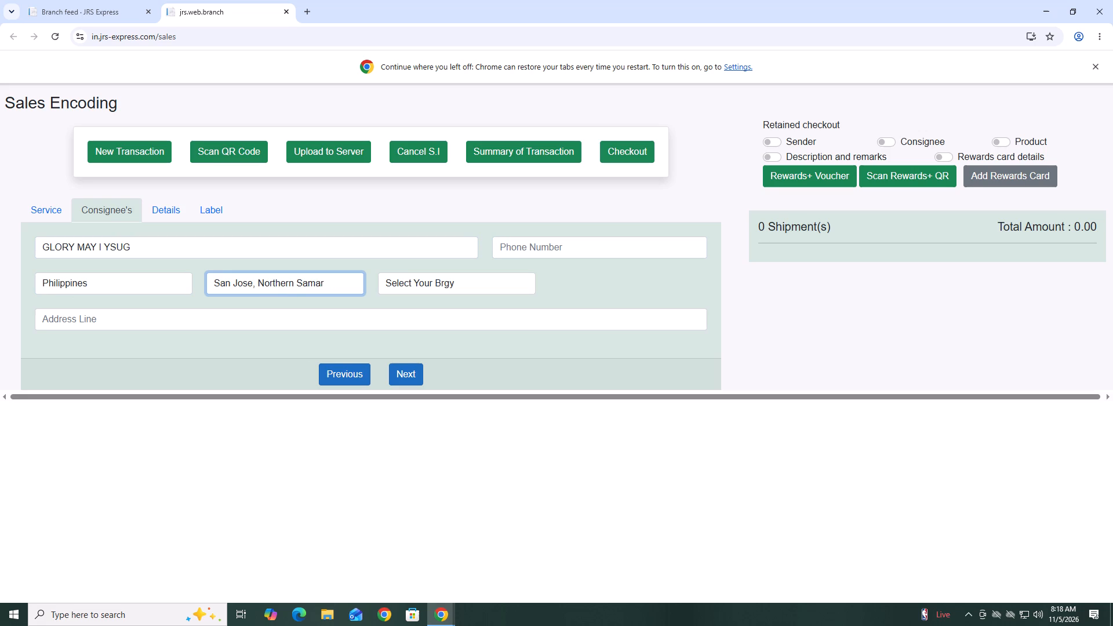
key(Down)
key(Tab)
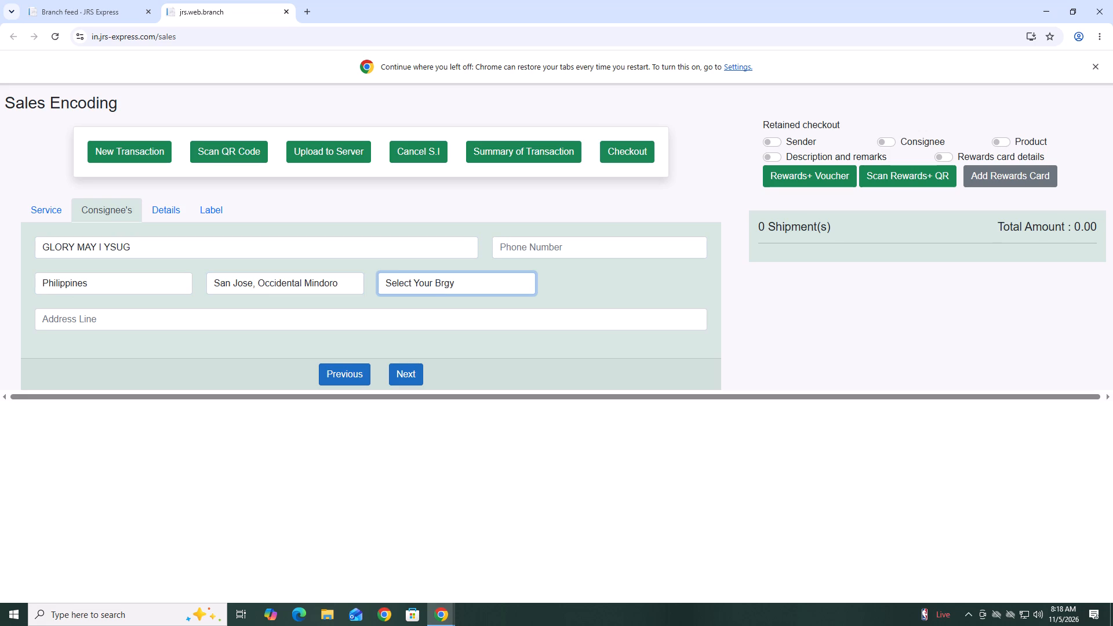
Leave the barangay unselected and enter the consignee's address line, starting with the DSWD SWAD office.
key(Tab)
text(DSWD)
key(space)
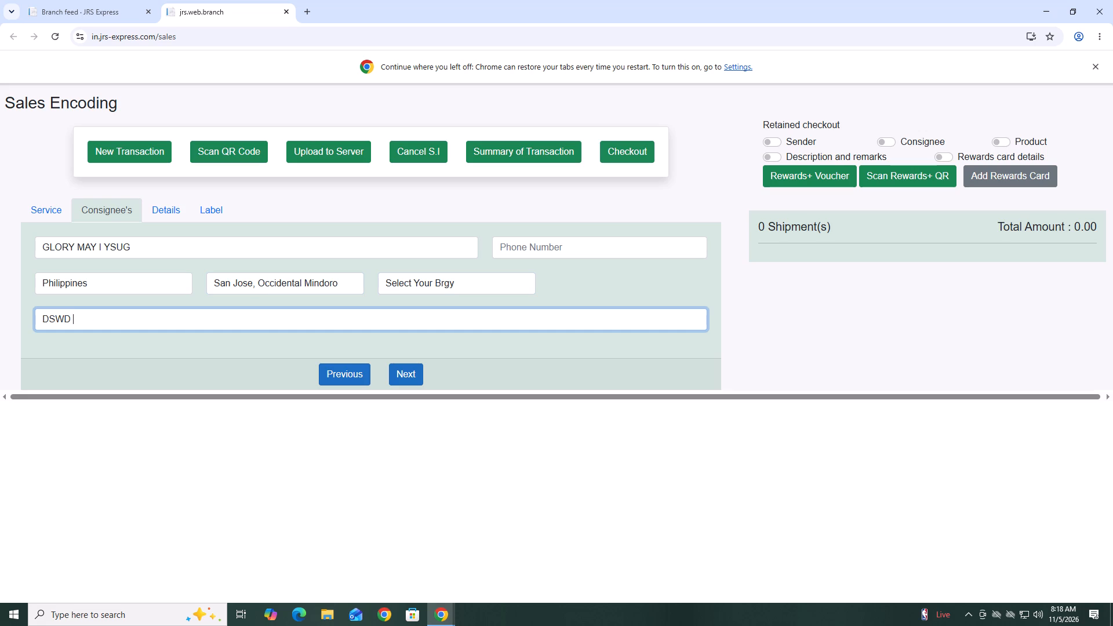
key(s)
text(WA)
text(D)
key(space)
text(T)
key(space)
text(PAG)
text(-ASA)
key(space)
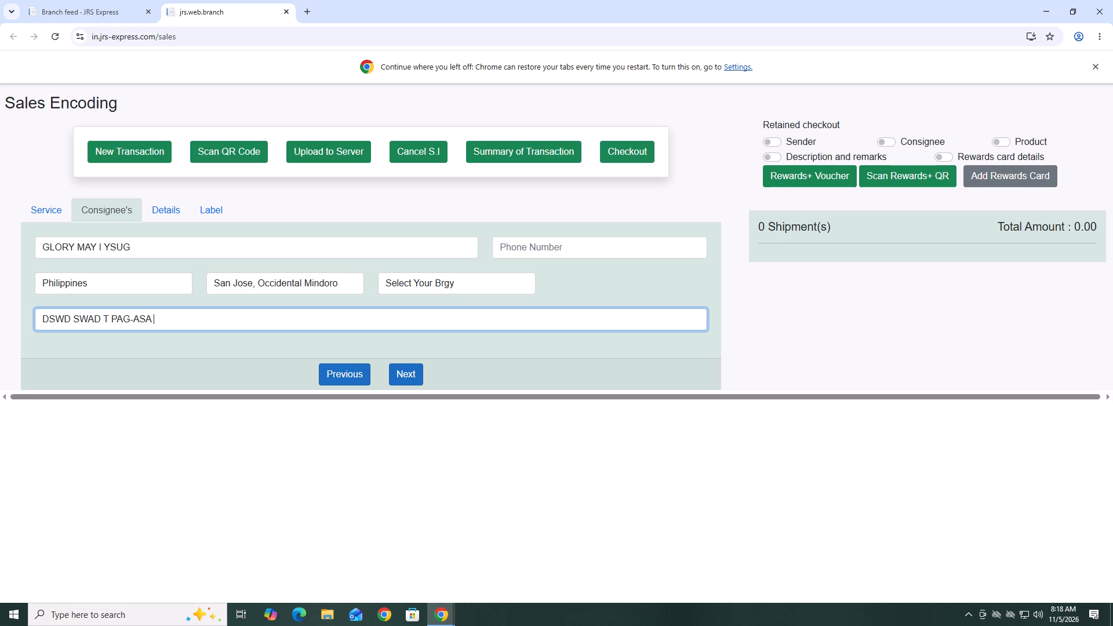
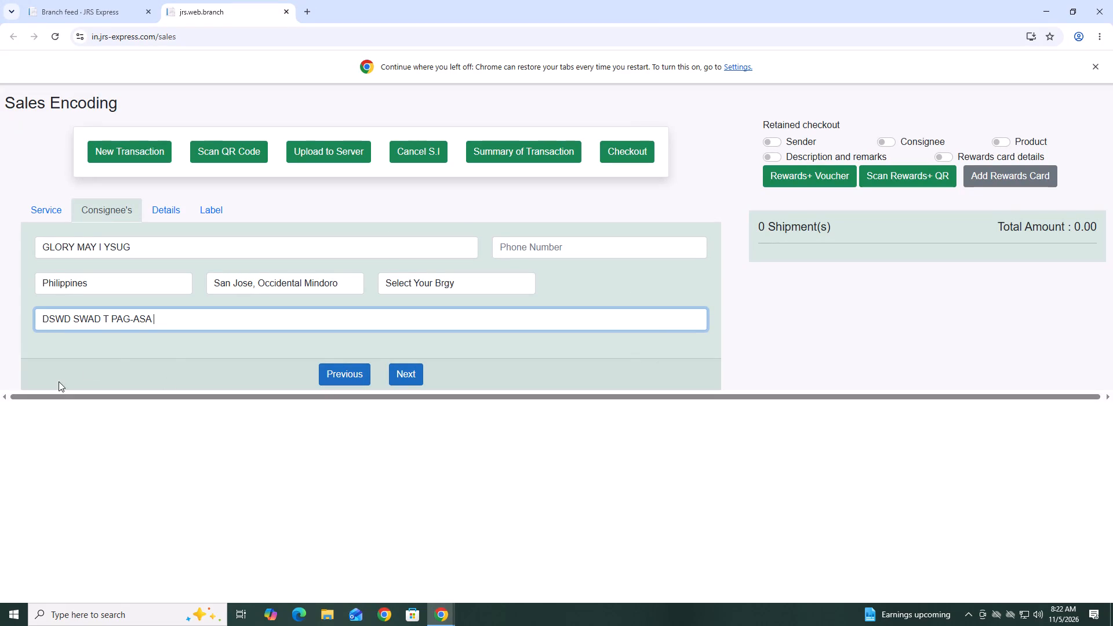
Correct the office name in the consignee's address line to DSWD SWADT and proceed to the shipment details.
click(107, 311)
key(BackSpace)
key(BackSpace)
key(t)
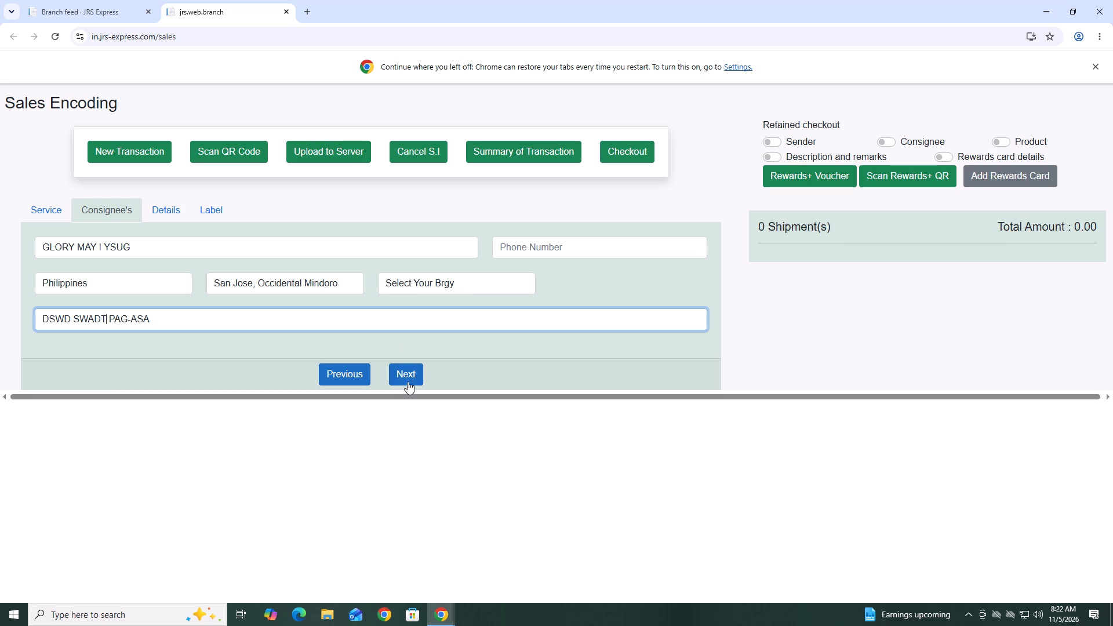
click(410, 367)
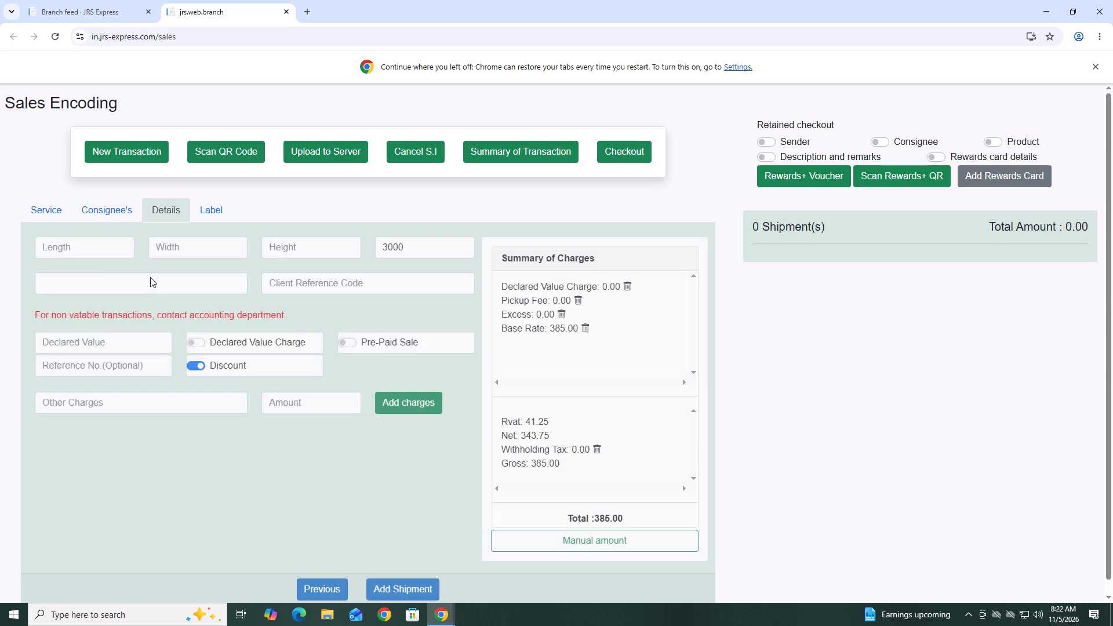
Set the shipment description to Documents and the weight to 3400 grams.
click(150, 277)
click(139, 357)
drag(412, 243, 355, 238)
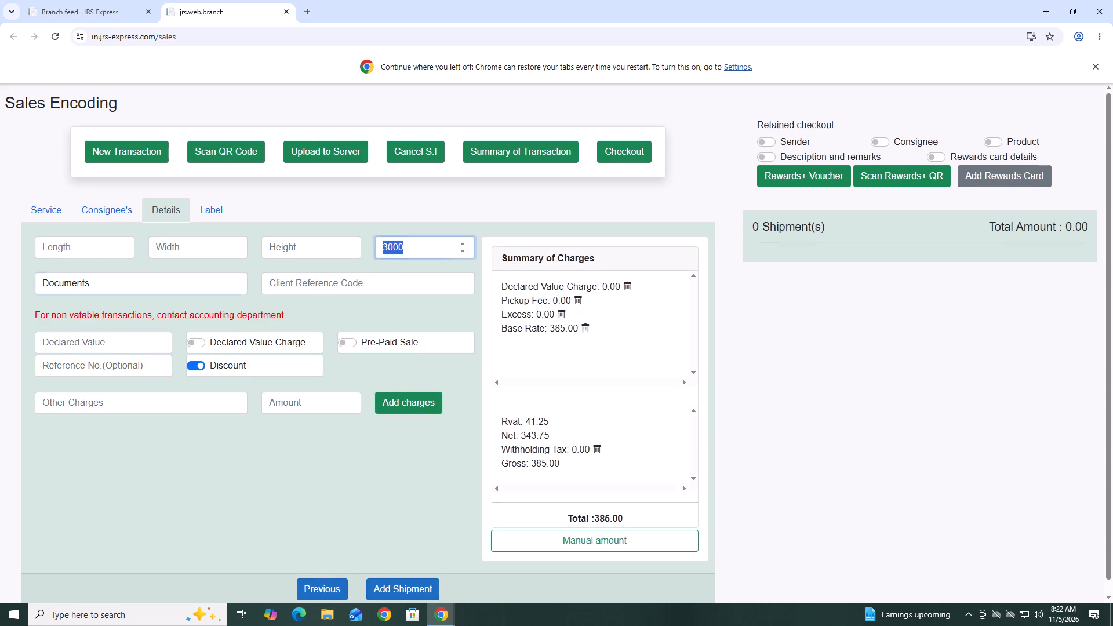
drag(355, 238, 355, 237)
key(BackSpace)
text(3400)
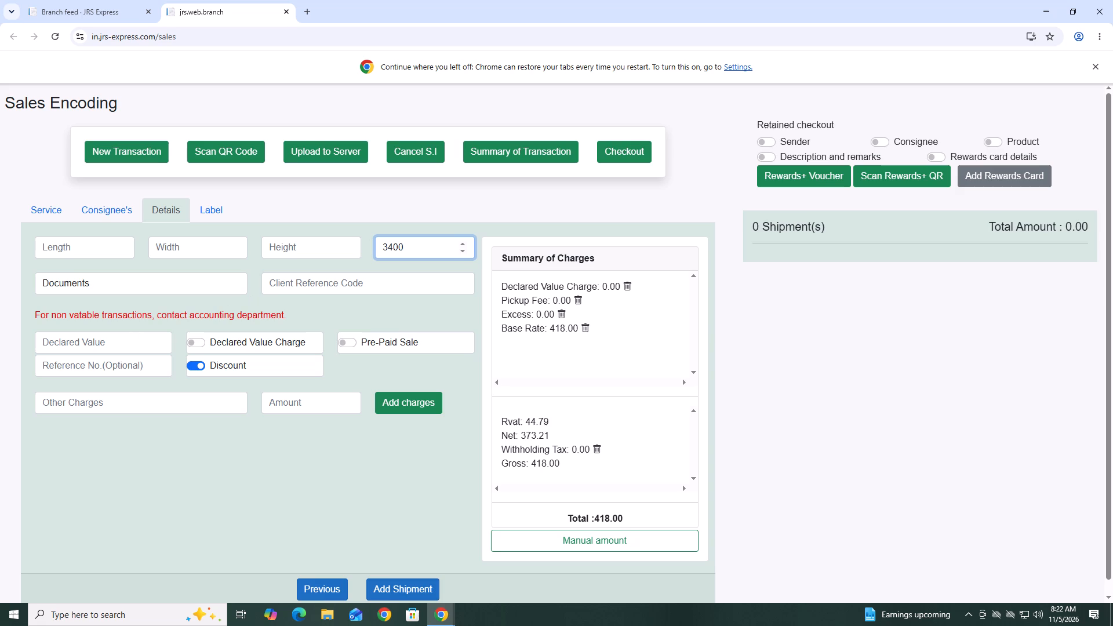
Enter CHARGE COLLECT MAMBURAO as the client reference code for the shipment.
click(328, 281)
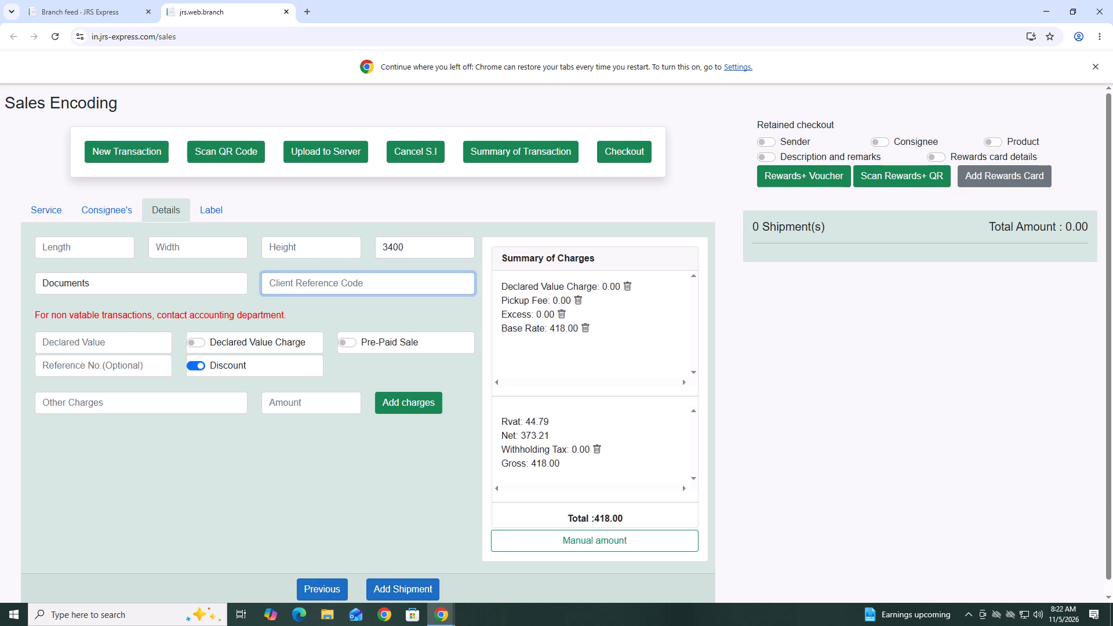
text(CHARGE COLLECT)
key(space)
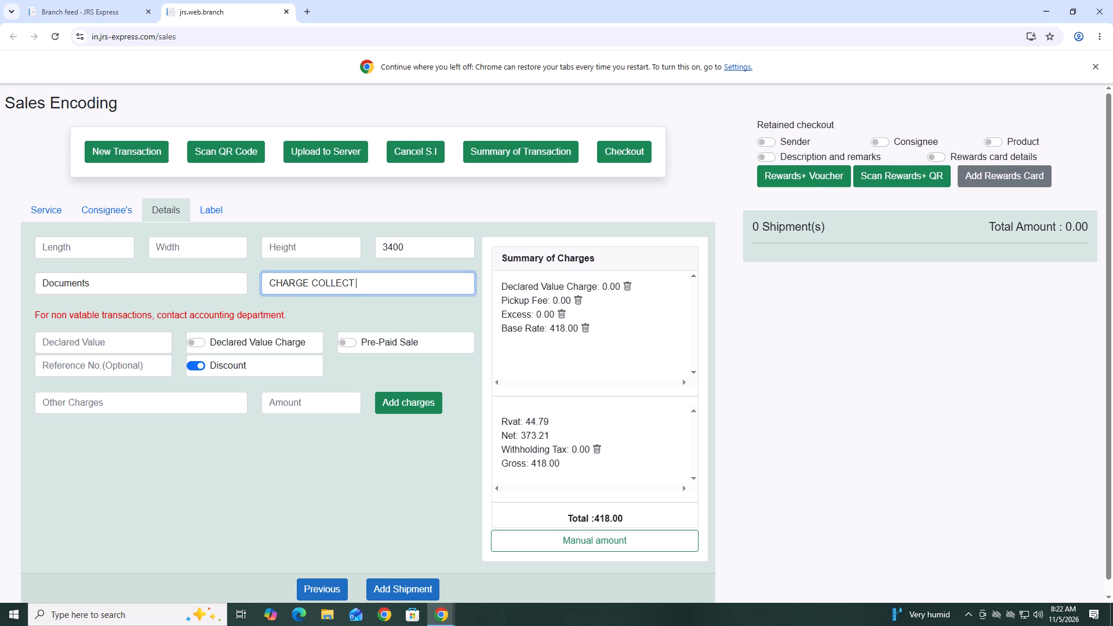
key(BackSpace)
key(minus)
key(BackSpace)
key(space)
text(MAMBURAO)
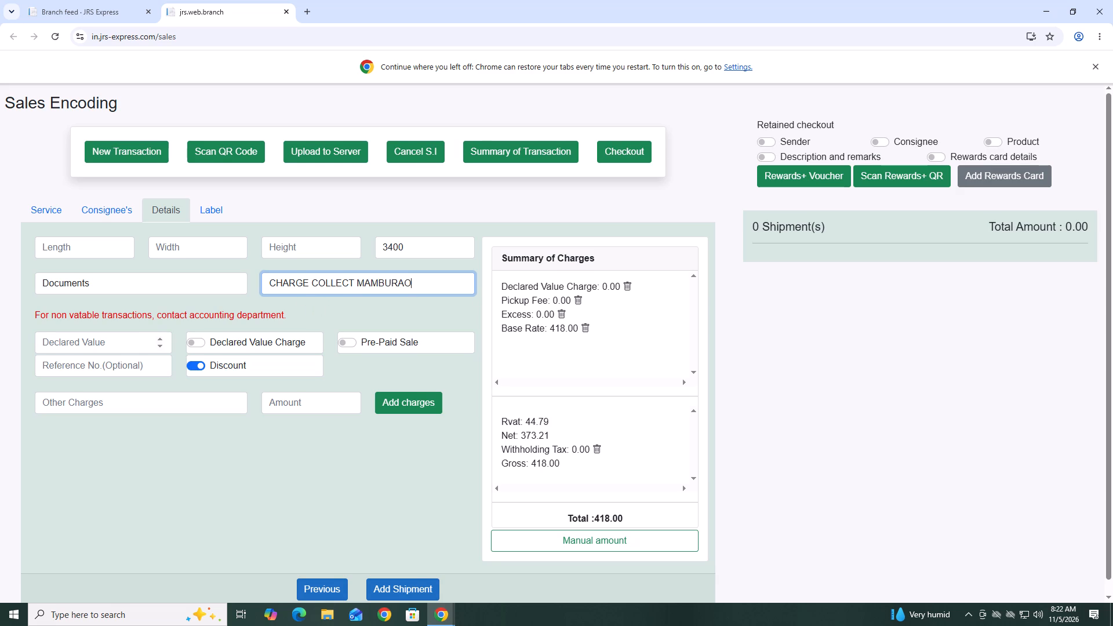
Add the completed Extra Small Box shipment to the transaction.
scroll(107, 341, down, 7)
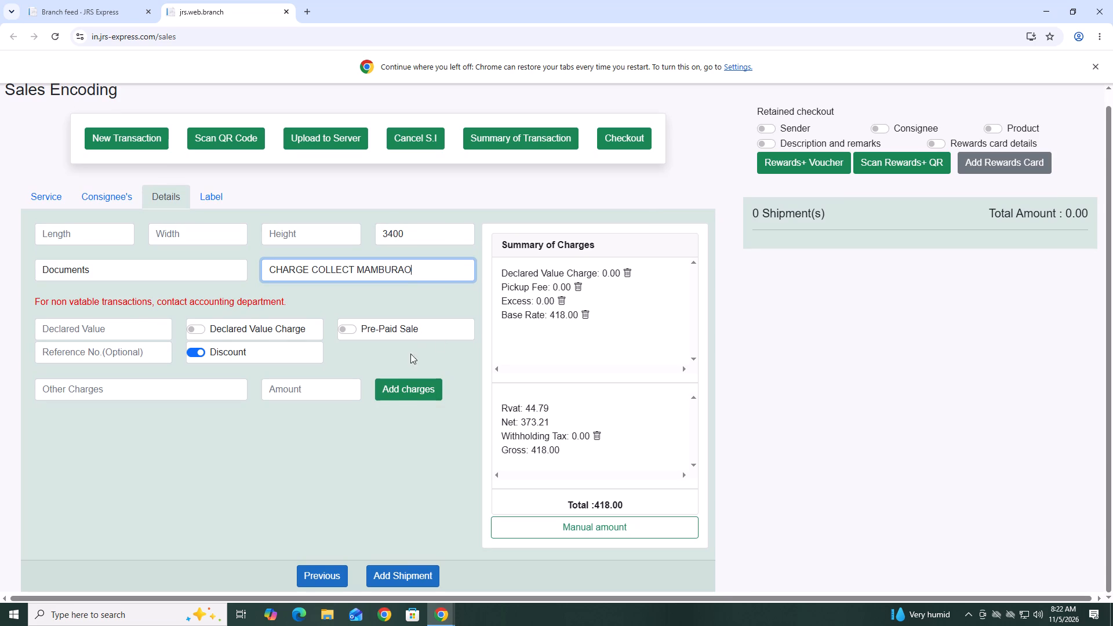
scroll(409, 367, down, 8)
click(413, 572)
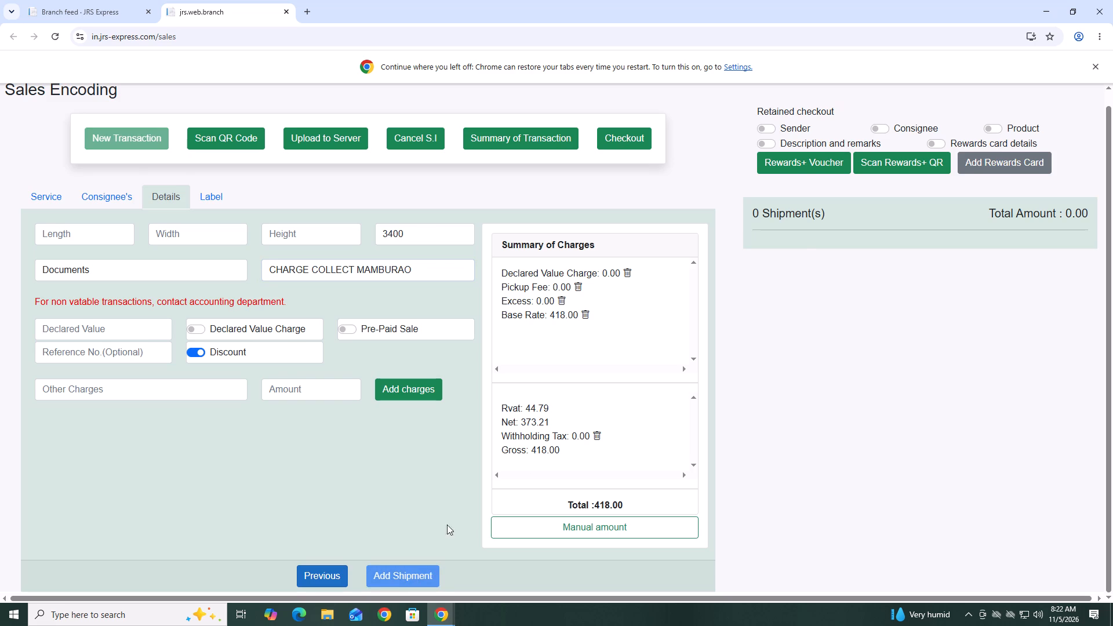
Check out the shipment with Pick Up as the transaction type.
scroll(745, 367, up, 6)
click(632, 163)
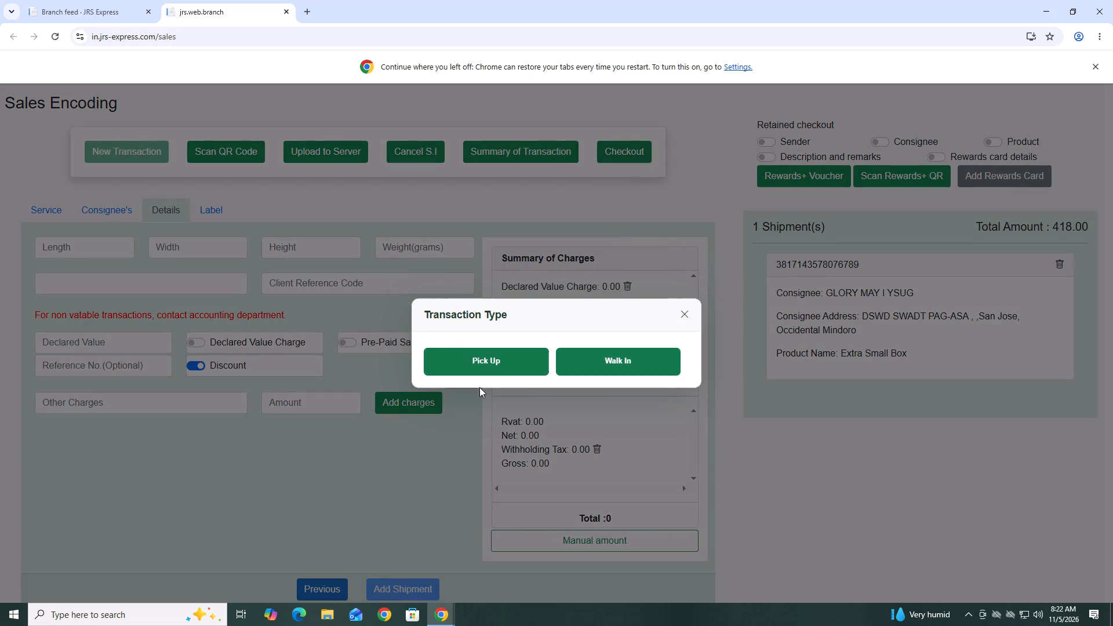
click(493, 364)
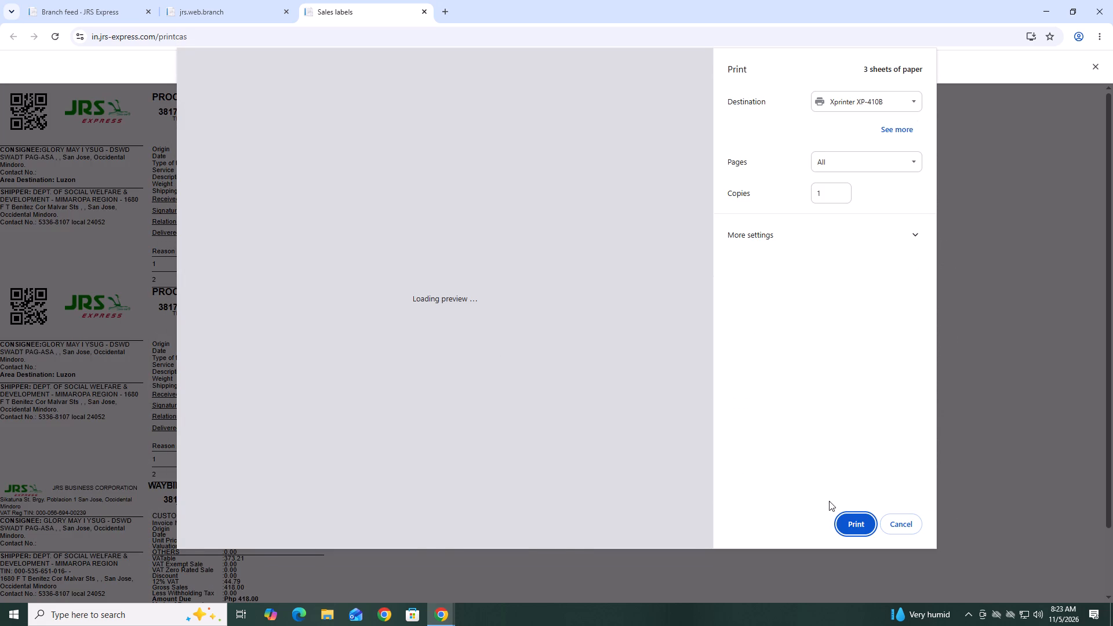
Print one copy of all the sales labels on the Xprinter XP-410B.
click(850, 515)
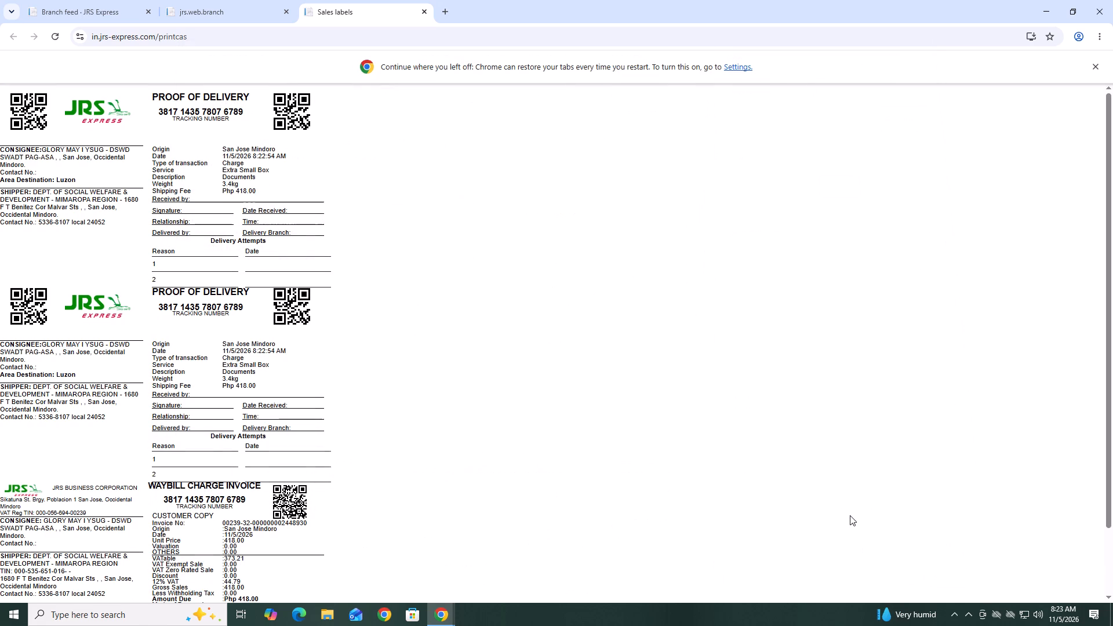